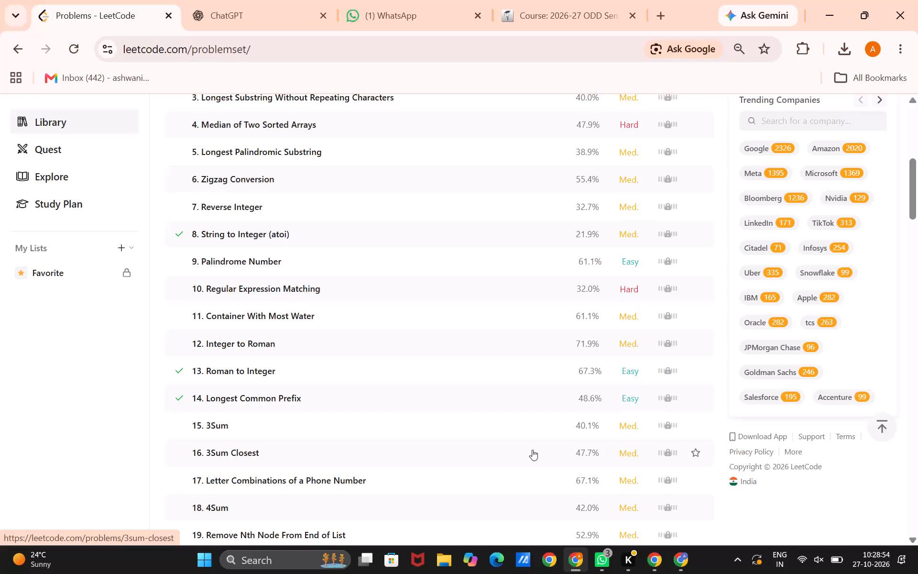
Switch to the LMS course page and open the Lab-9: Strassen matrix multiplication assignment to review its submission status.
{"action": "scroll", "coordinate": [532, 450], "scroll_direction": "down", "scroll_amount": 3}
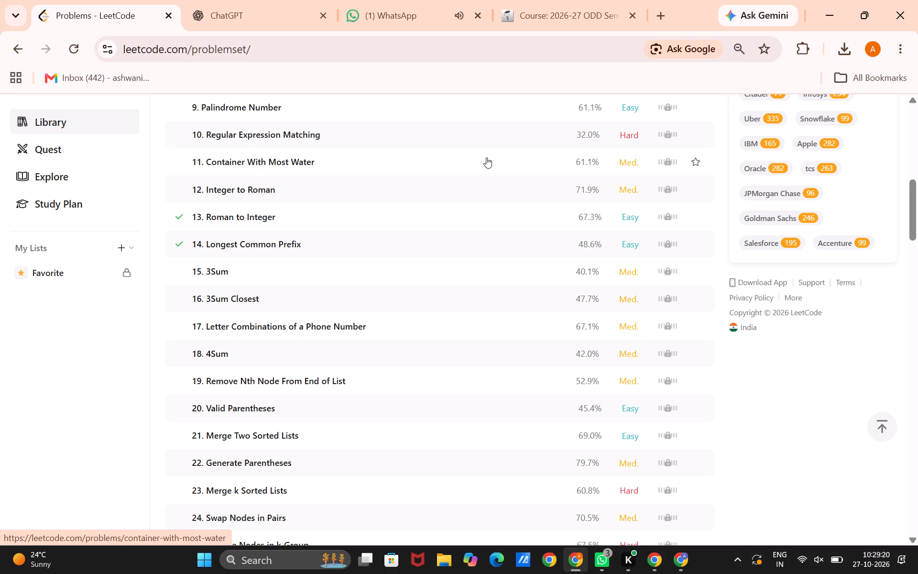
{"action": "left_click", "coordinate": [568, 0]}
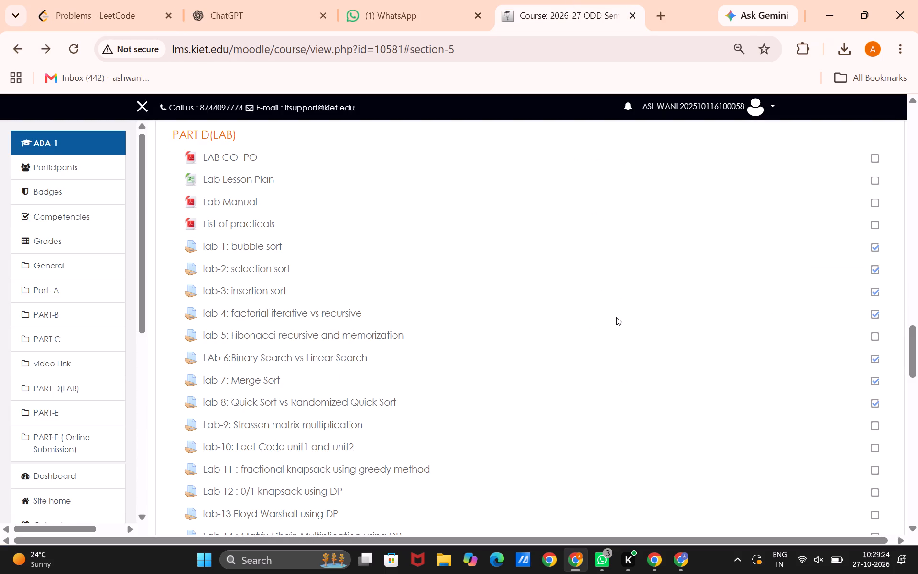
{"action": "scroll", "coordinate": [616, 317], "scroll_direction": "down", "scroll_amount": 1}
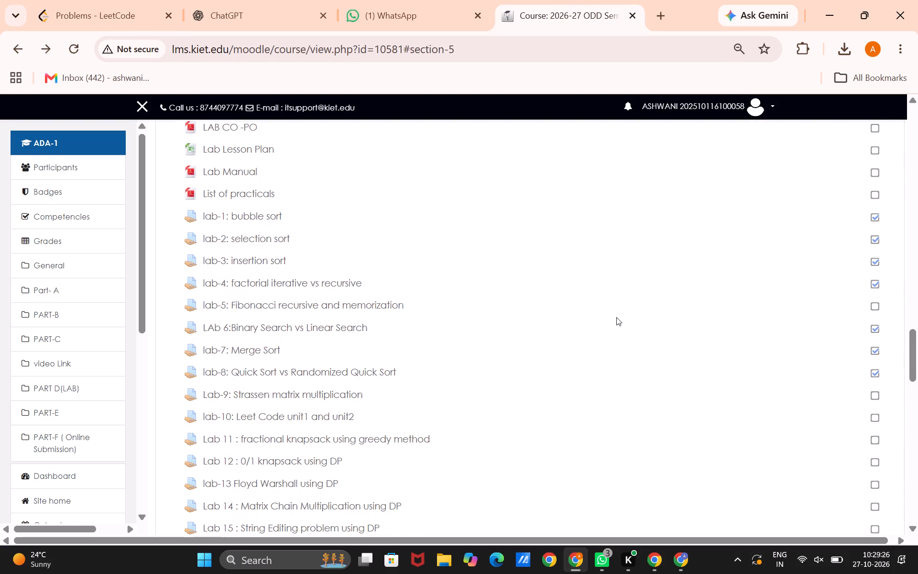
{"action": "scroll", "coordinate": [616, 317], "scroll_direction": "down", "scroll_amount": 1}
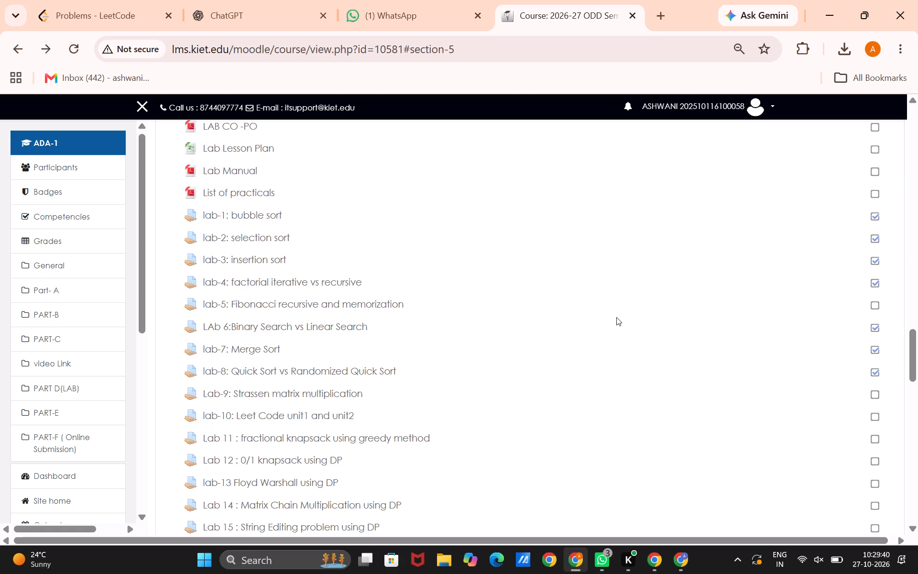
{"action": "double_click", "coordinate": [311, 393]}
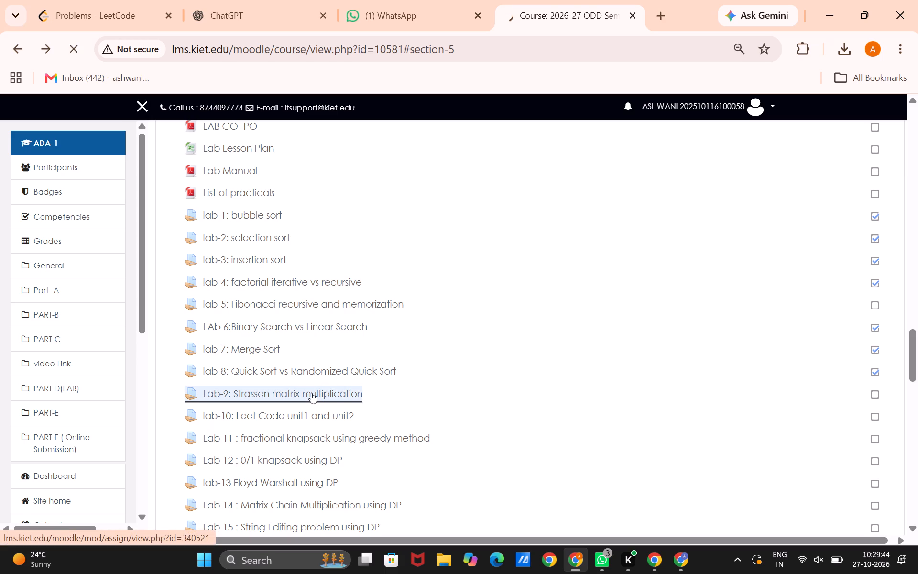
{"action": "scroll", "coordinate": [311, 393], "scroll_direction": "up", "scroll_amount": 1}
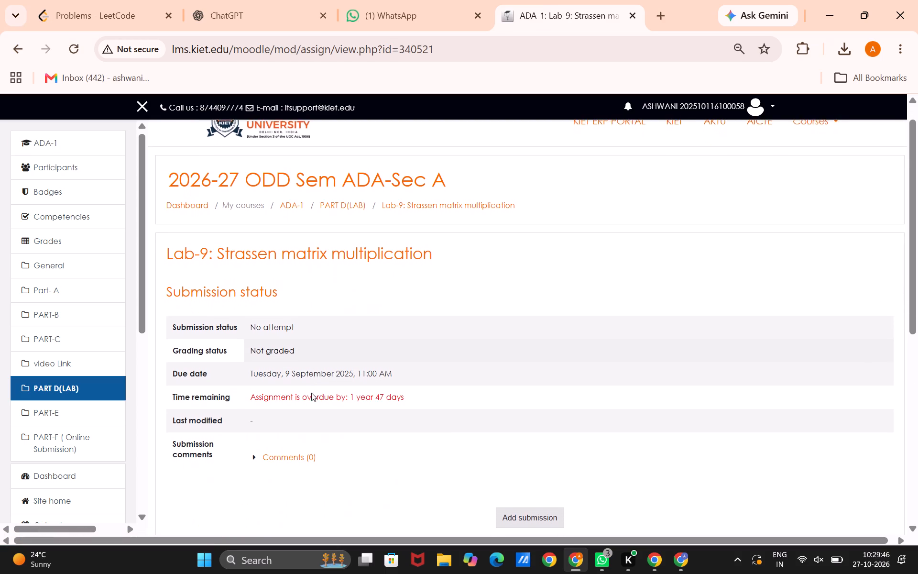
{"action": "scroll", "coordinate": [311, 393], "scroll_direction": "up", "scroll_amount": 1}
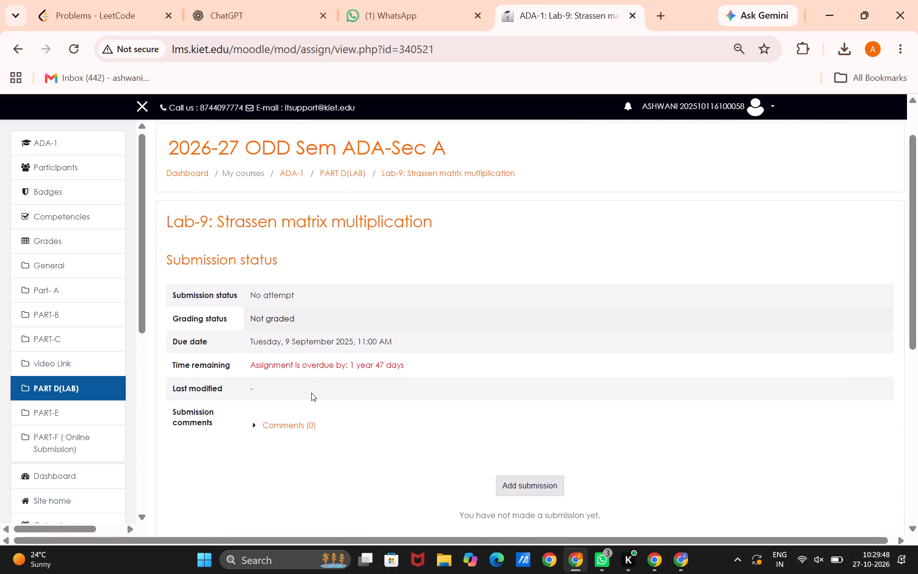
{"action": "scroll", "coordinate": [311, 393], "scroll_direction": "up", "scroll_amount": 1}
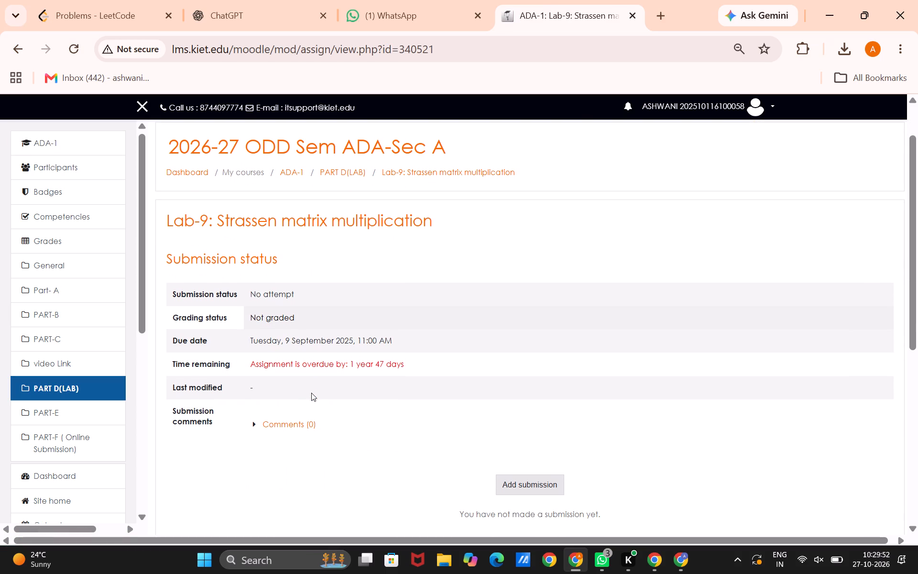
{"action": "scroll", "coordinate": [311, 393], "scroll_direction": "up", "scroll_amount": 1}
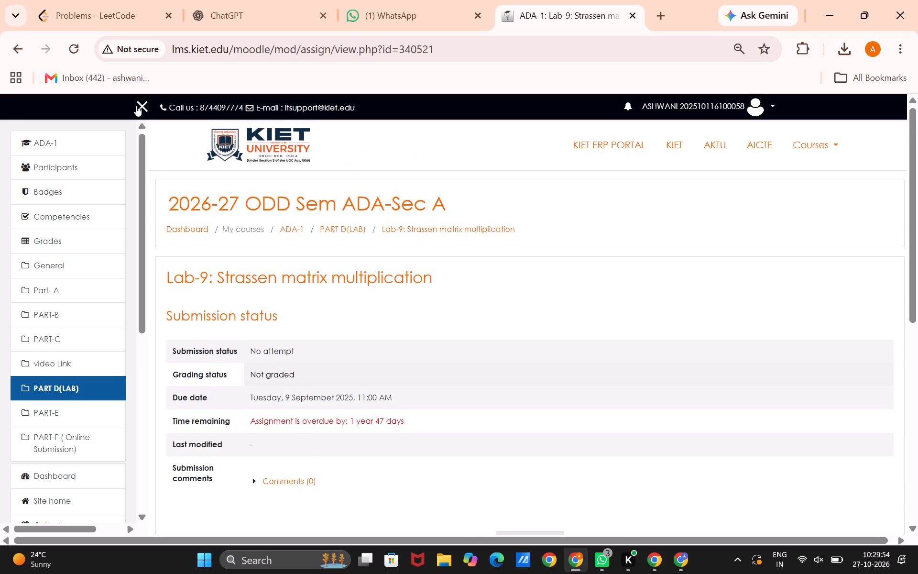
{"action": "left_click", "coordinate": [136, 106]}
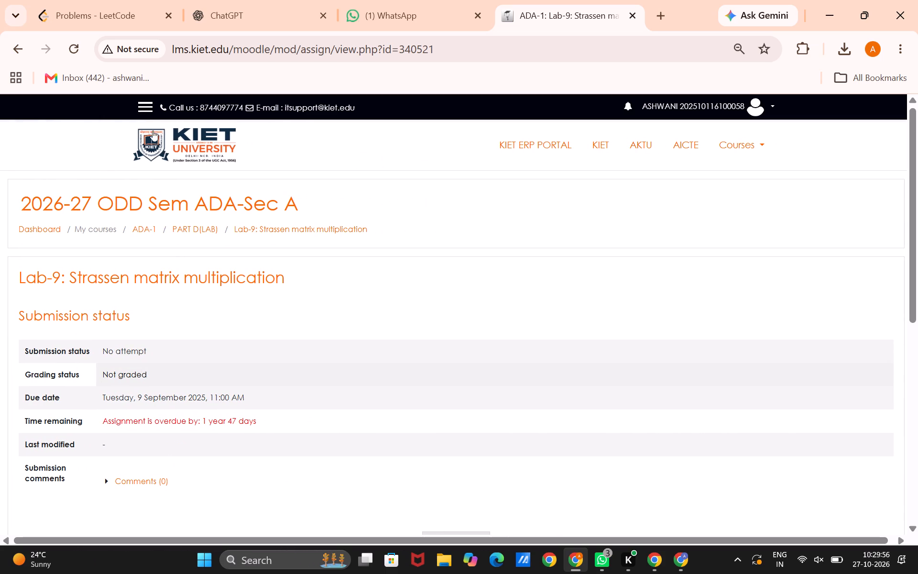
{"action": "left_click", "coordinate": [147, 106]}
{"action": "scroll", "coordinate": [196, 149], "scroll_direction": "up", "scroll_amount": 2}
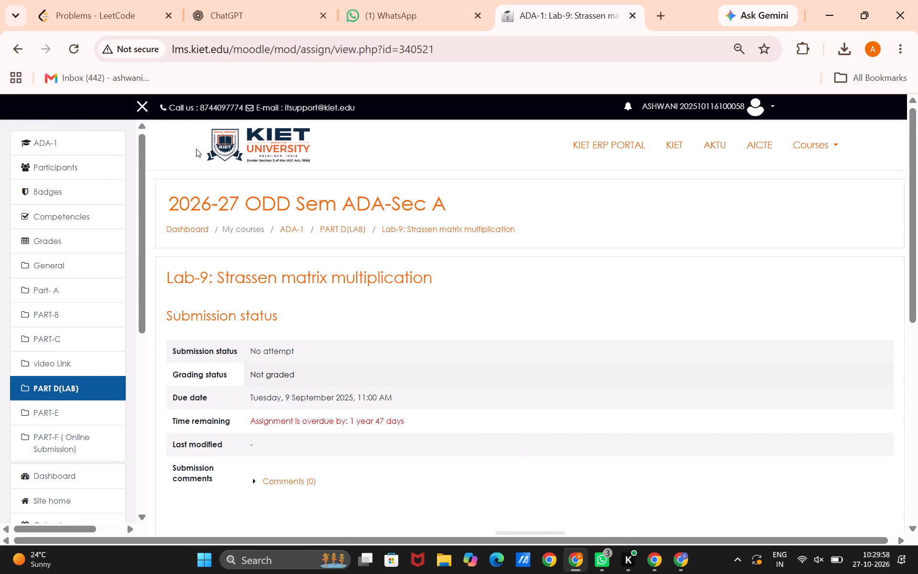
{"action": "scroll", "coordinate": [196, 149], "scroll_direction": "up", "scroll_amount": 3}
{"action": "scroll", "coordinate": [196, 149], "scroll_direction": "down", "scroll_amount": 1}
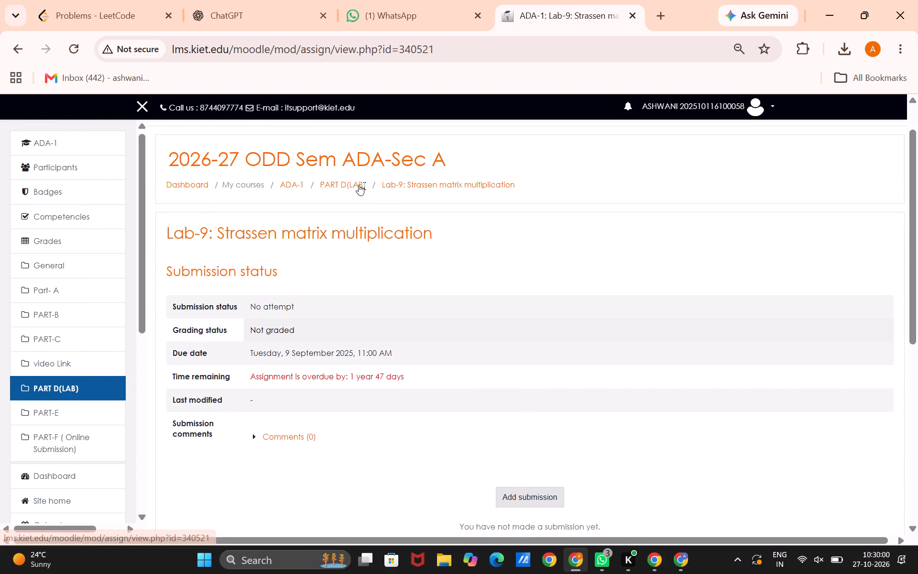
Go back to the PART D(LAB) section and open lab-10: Leet Code unit1 and unit2 to review its submission status.
{"action": "left_click", "coordinate": [346, 180]}
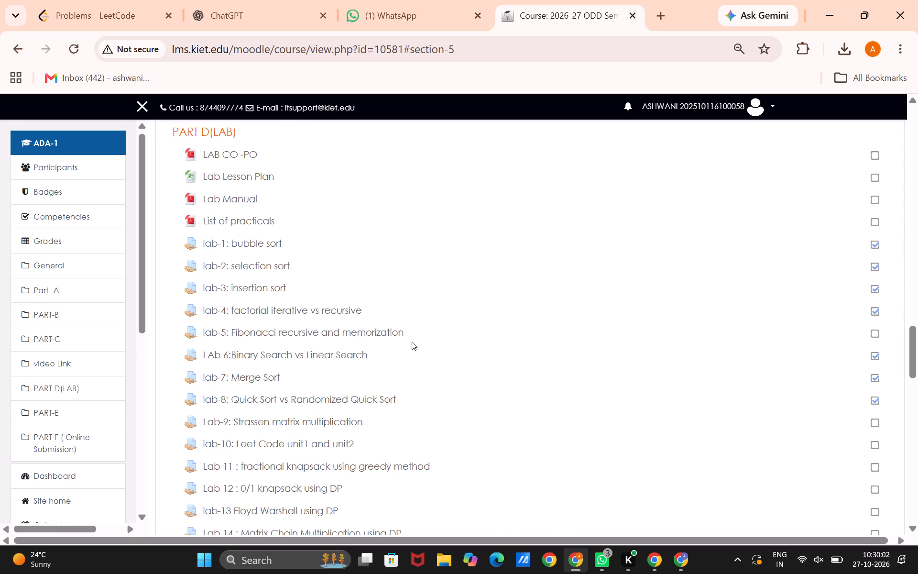
{"action": "left_click", "coordinate": [323, 439]}
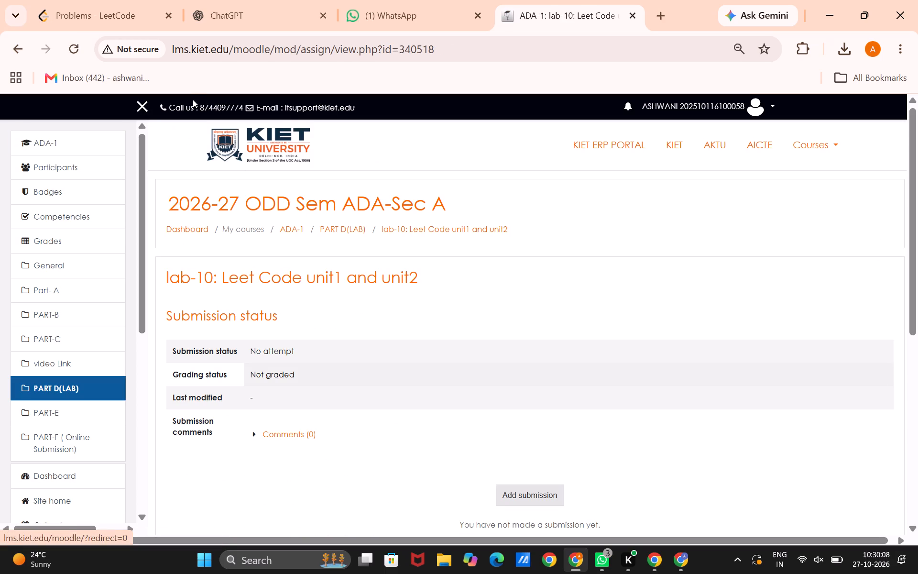
{"action": "left_click", "coordinate": [142, 110]}
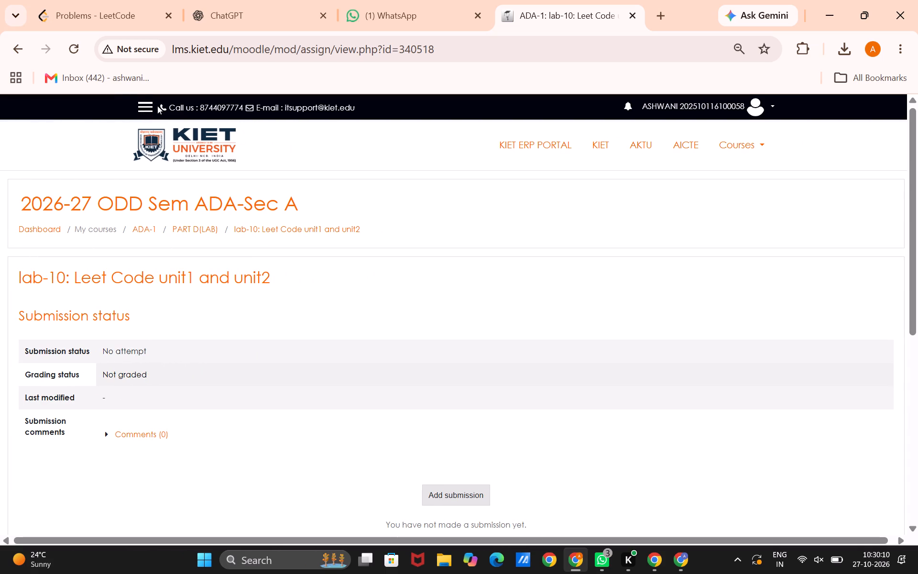
{"action": "left_click", "coordinate": [152, 115]}
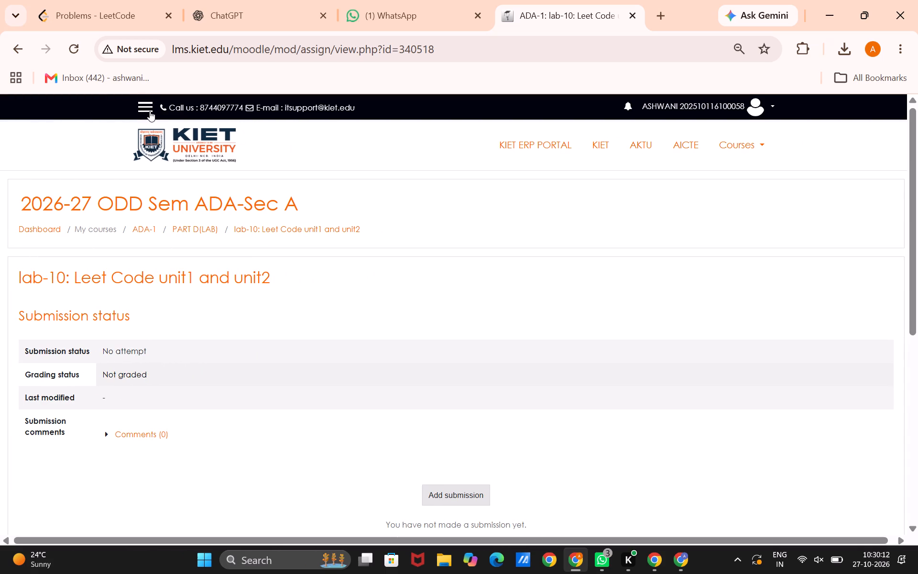
{"action": "left_click", "coordinate": [150, 111]}
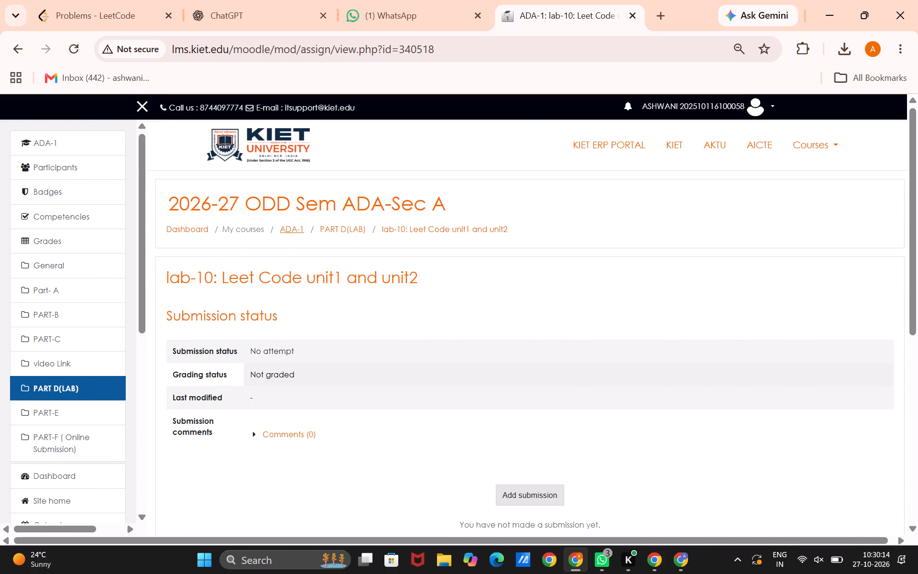
Return to PART D(LAB) and examine the remaining lab assignments, along with the PART-E and PART-F (Online Submission) sections.
{"action": "left_click", "coordinate": [347, 229]}
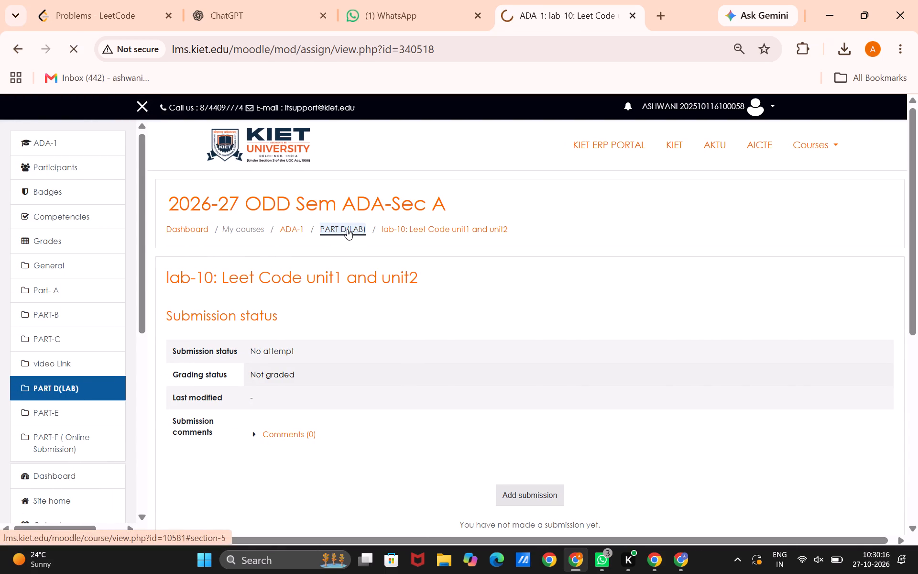
{"action": "scroll", "coordinate": [414, 411], "scroll_direction": "down", "scroll_amount": 4}
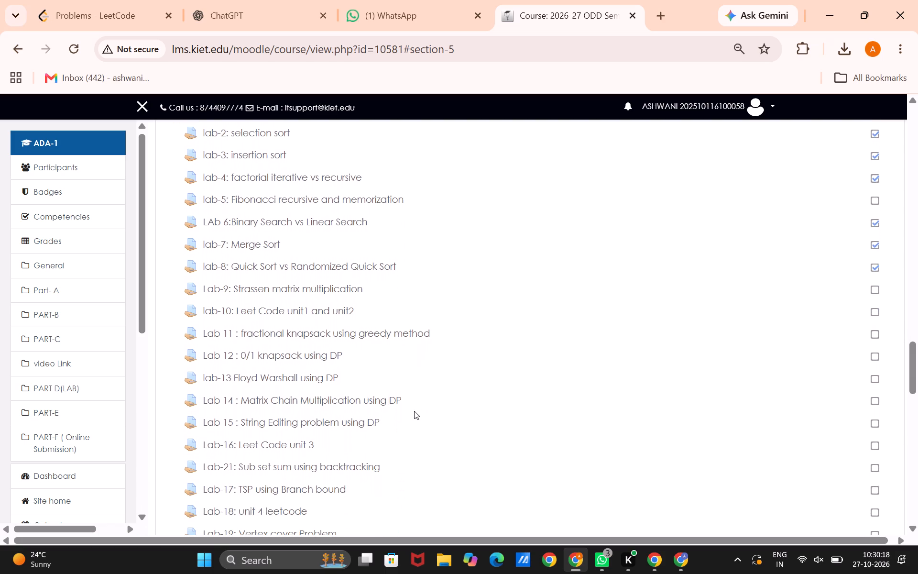
{"action": "scroll", "coordinate": [414, 411], "scroll_direction": "down", "scroll_amount": 2}
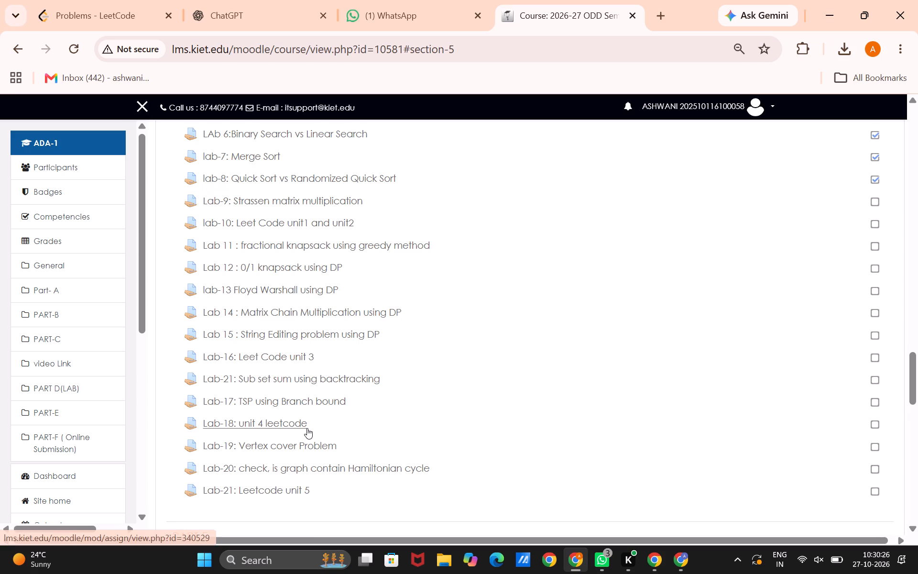
{"action": "scroll", "coordinate": [307, 428], "scroll_direction": "down", "scroll_amount": 1}
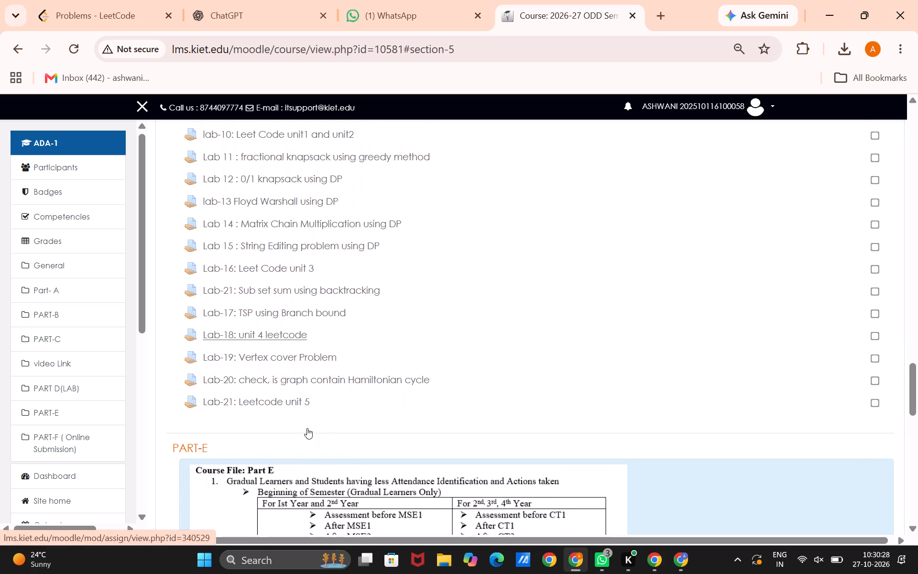
{"action": "scroll", "coordinate": [307, 428], "scroll_direction": "down", "scroll_amount": 1}
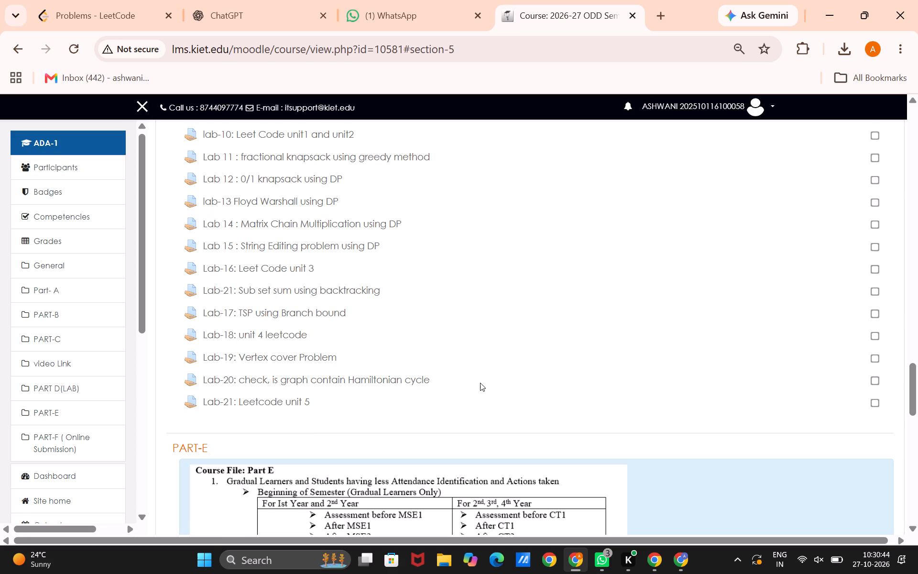
{"action": "scroll", "coordinate": [501, 372], "scroll_direction": "right", "scroll_amount": 1}
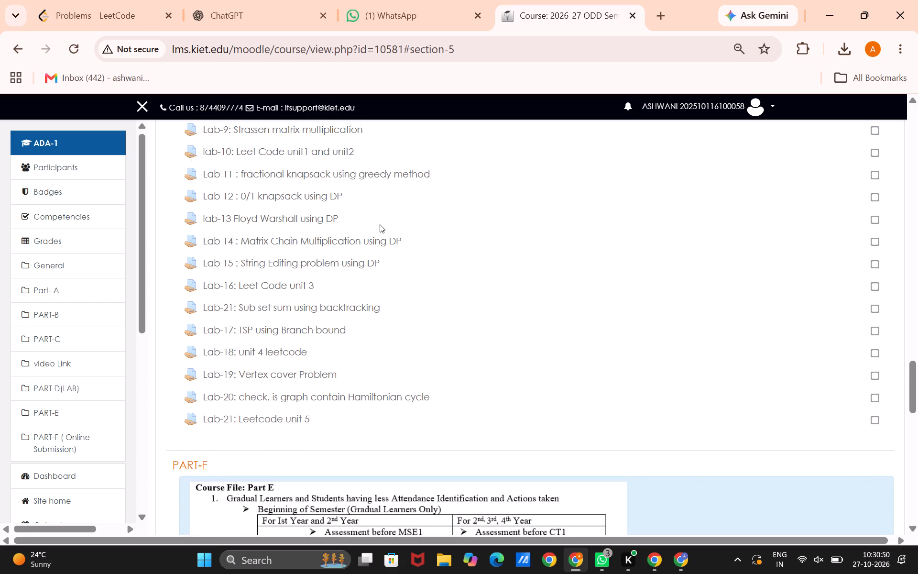
{"action": "scroll", "coordinate": [380, 224], "scroll_direction": "up", "scroll_amount": 1}
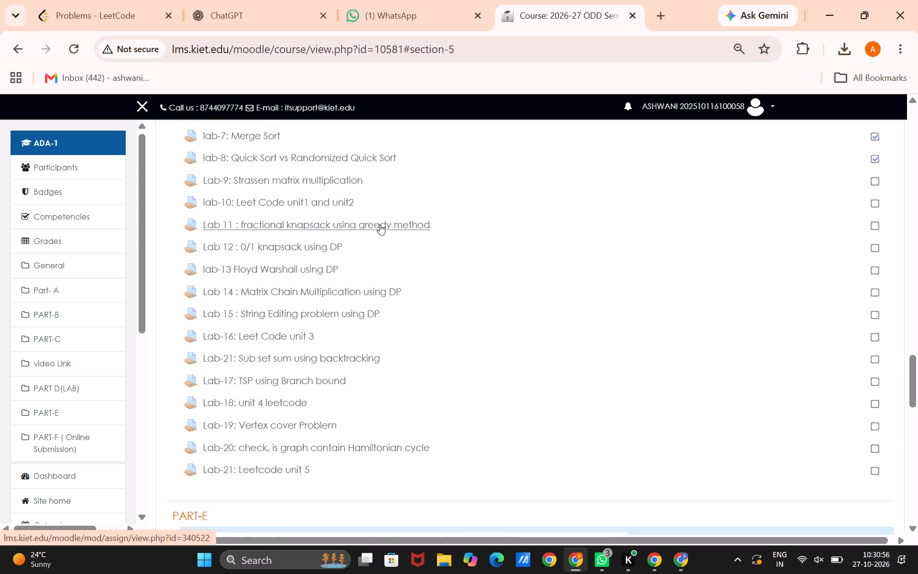
{"action": "scroll", "coordinate": [380, 224], "scroll_direction": "down", "scroll_amount": 1}
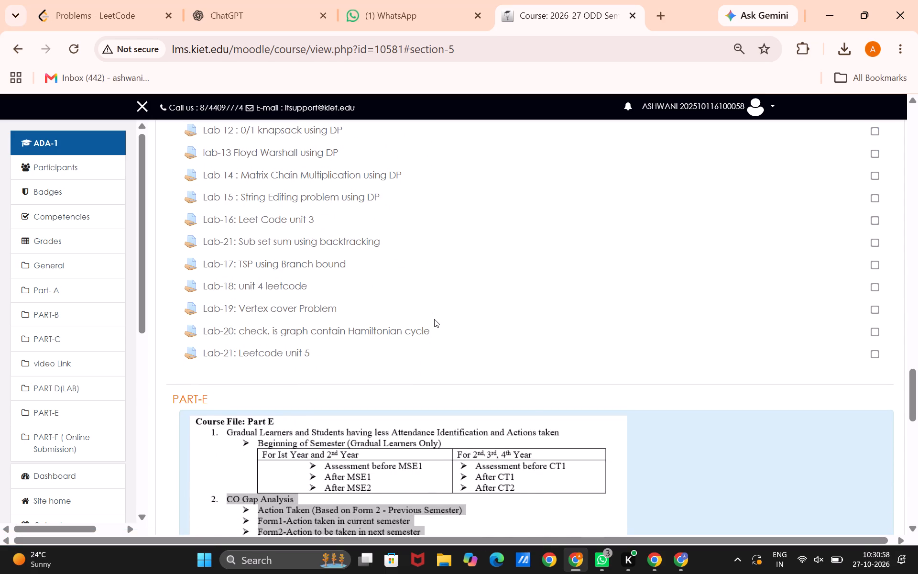
{"action": "scroll", "coordinate": [434, 319], "scroll_direction": "down", "scroll_amount": 5}
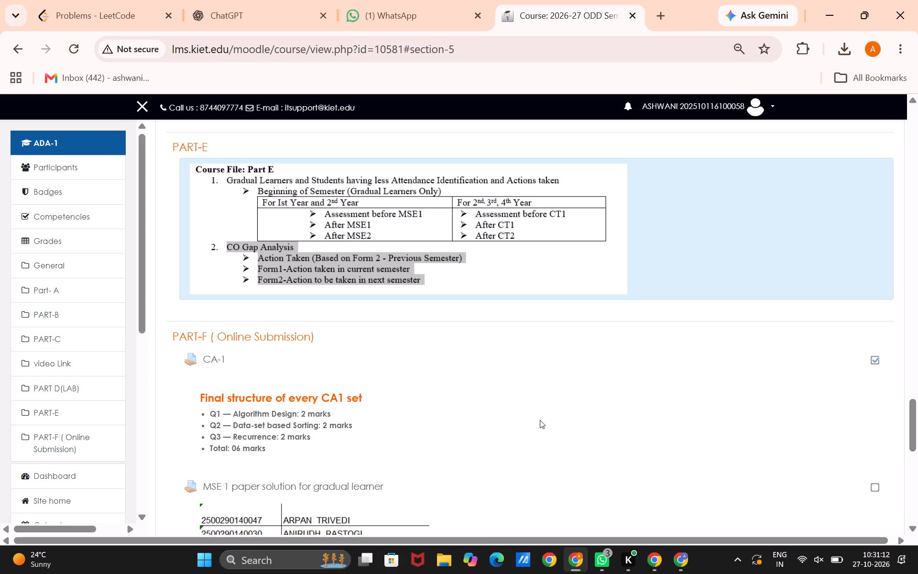
{"action": "scroll", "coordinate": [540, 420], "scroll_direction": "down", "scroll_amount": 3}
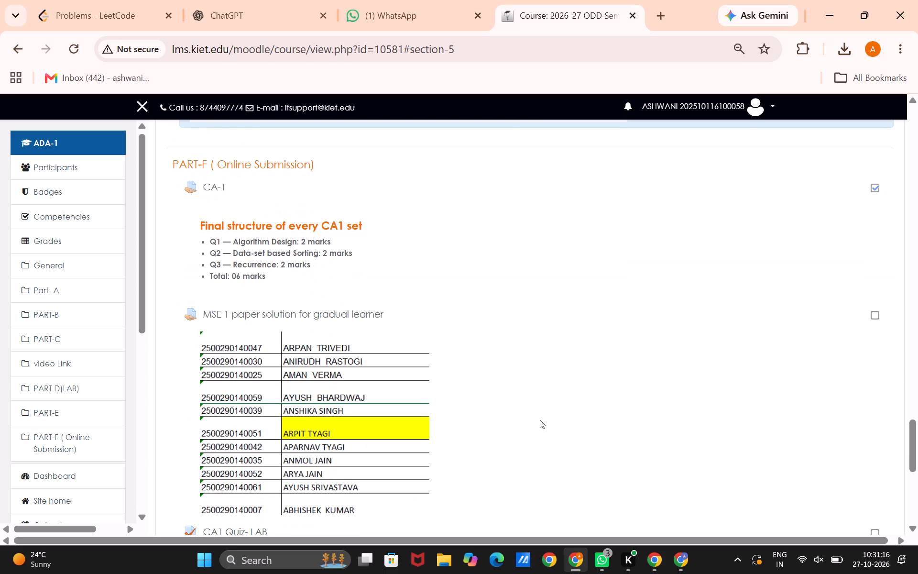
{"action": "scroll", "coordinate": [540, 420], "scroll_direction": "down", "scroll_amount": 3}
{"action": "scroll", "coordinate": [540, 420], "scroll_direction": "up", "scroll_amount": 4}
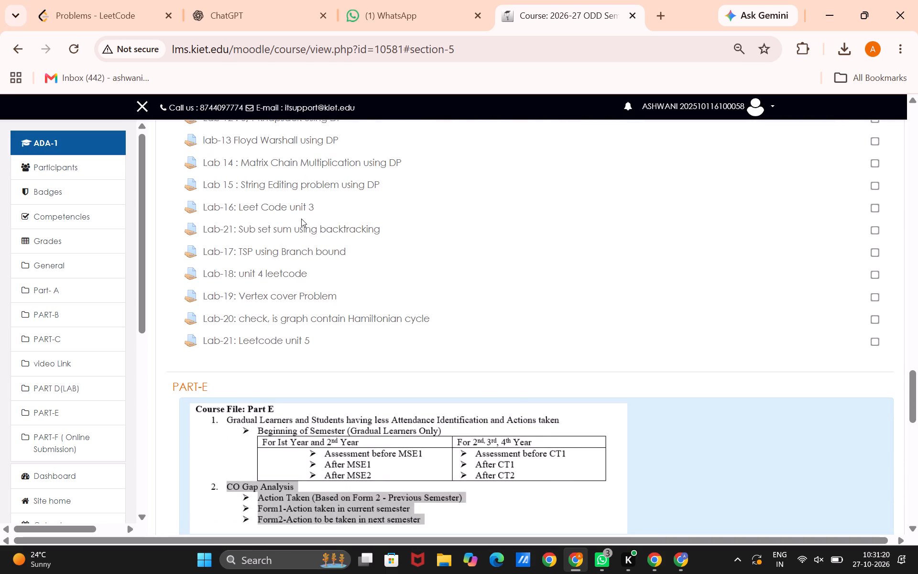
Switch to the LeetCode problem list and open problem 1. Two Sum.
{"action": "left_click", "coordinate": [99, 11]}
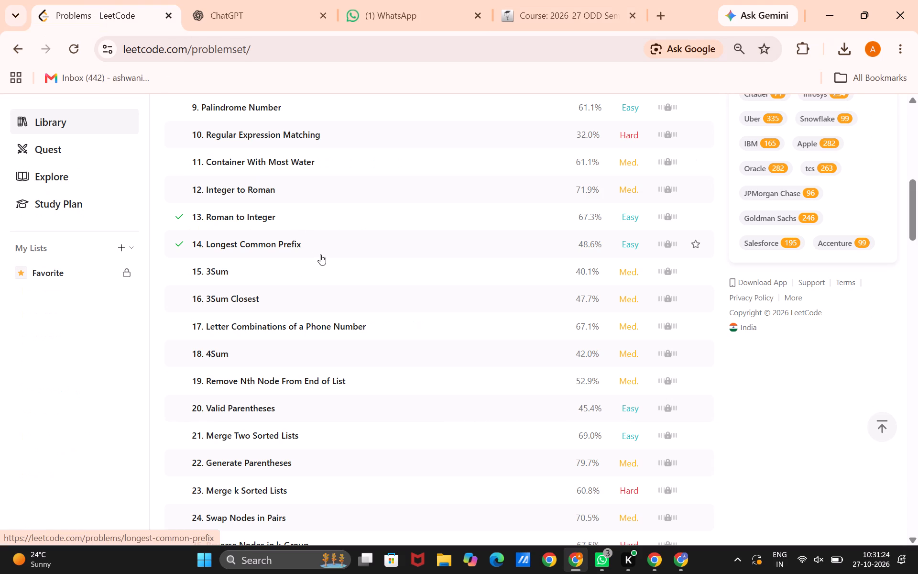
{"action": "scroll", "coordinate": [413, 259], "scroll_direction": "up", "scroll_amount": 1}
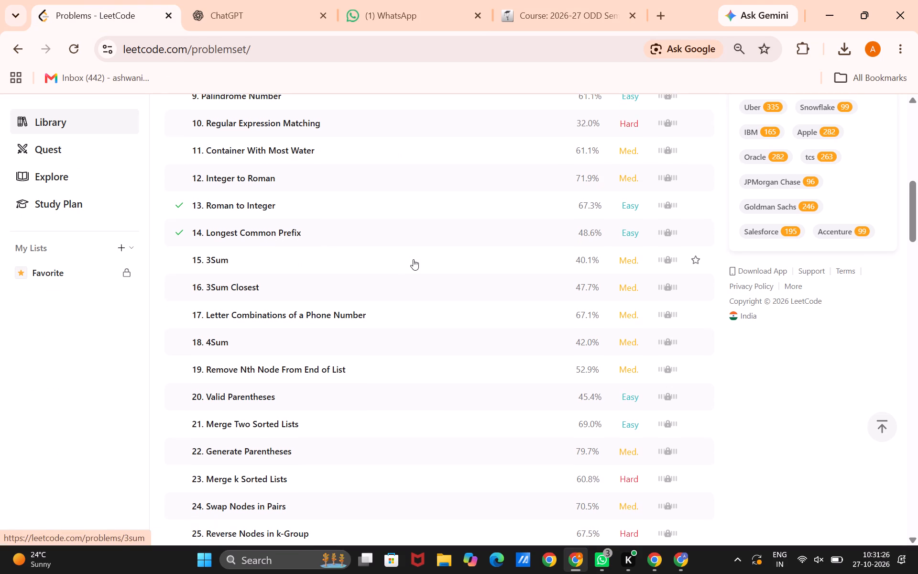
{"action": "scroll", "coordinate": [413, 259], "scroll_direction": "up", "scroll_amount": 1}
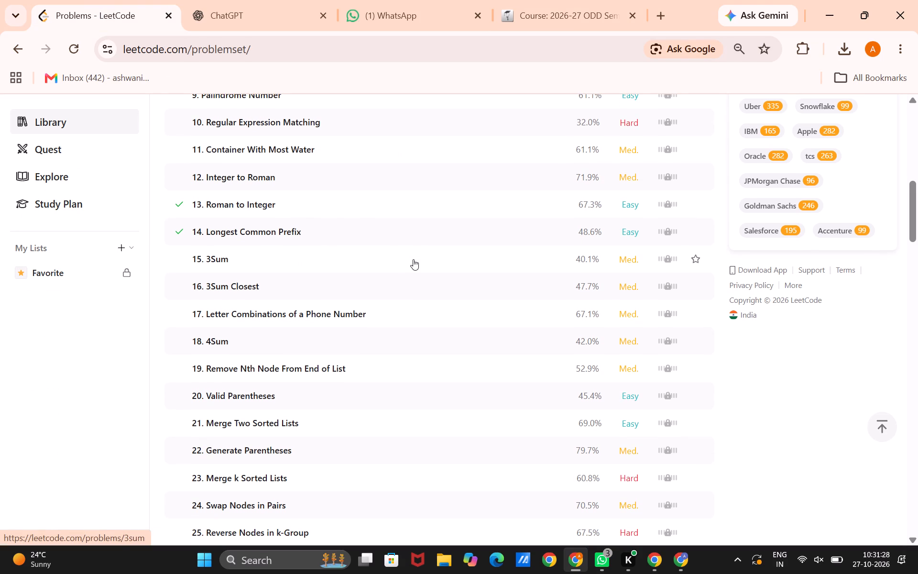
{"action": "scroll", "coordinate": [413, 259], "scroll_direction": "up", "scroll_amount": 1}
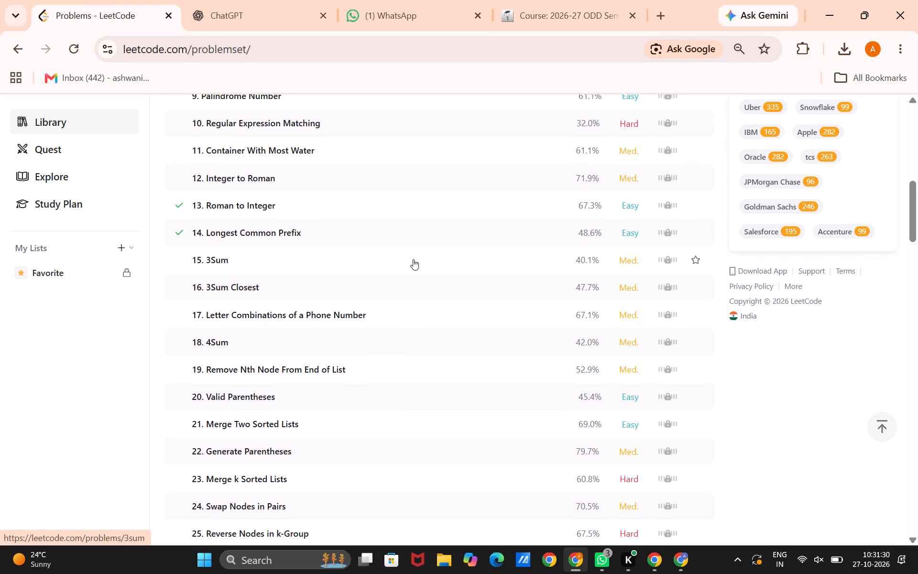
{"action": "scroll", "coordinate": [413, 259], "scroll_direction": "up", "scroll_amount": 1}
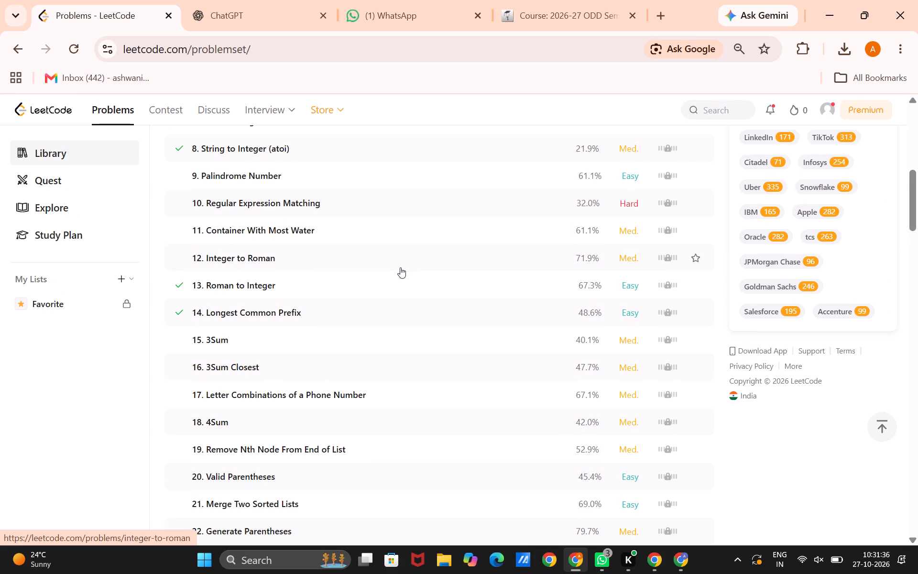
{"action": "scroll", "coordinate": [401, 227], "scroll_direction": "up", "scroll_amount": 2}
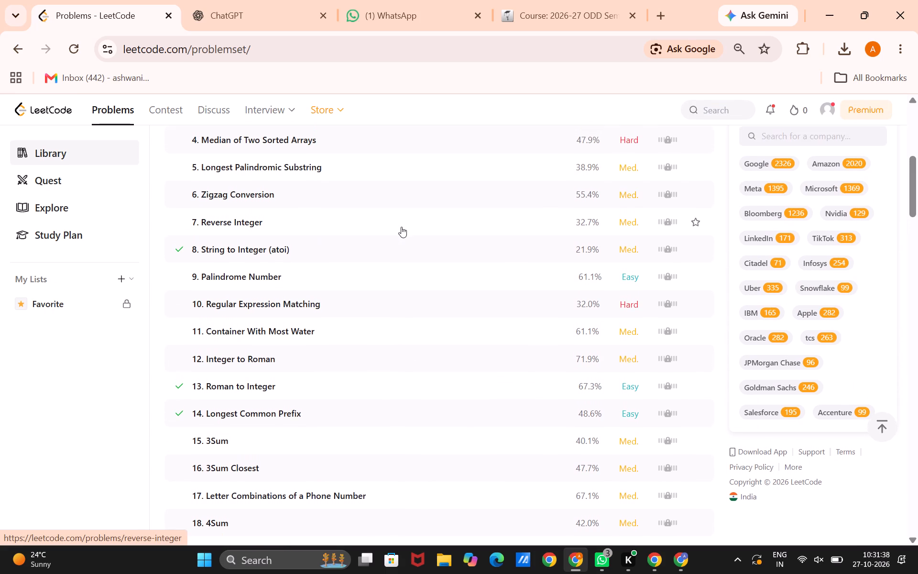
{"action": "scroll", "coordinate": [401, 227], "scroll_direction": "up", "scroll_amount": 1}
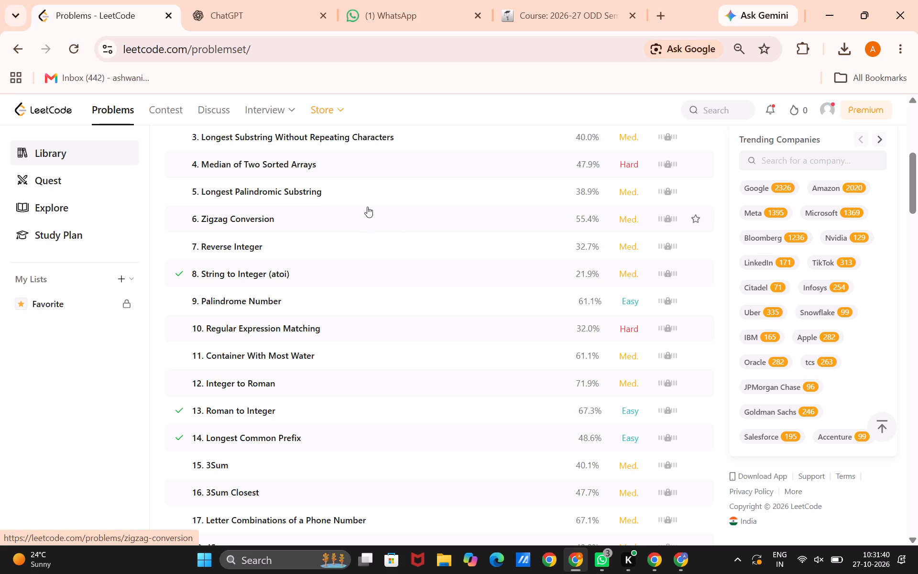
{"action": "scroll", "coordinate": [367, 207], "scroll_direction": "up", "scroll_amount": 6}
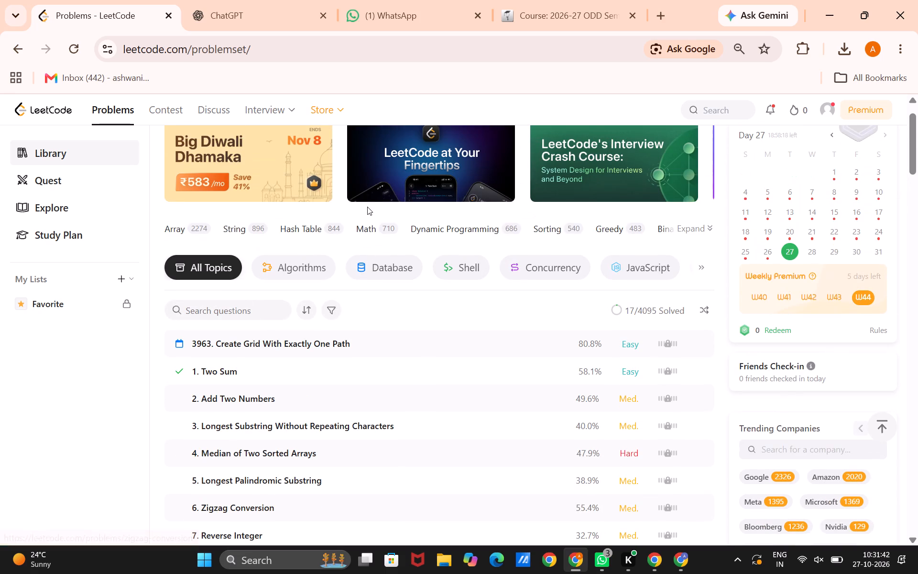
{"action": "left_click", "coordinate": [255, 378]}
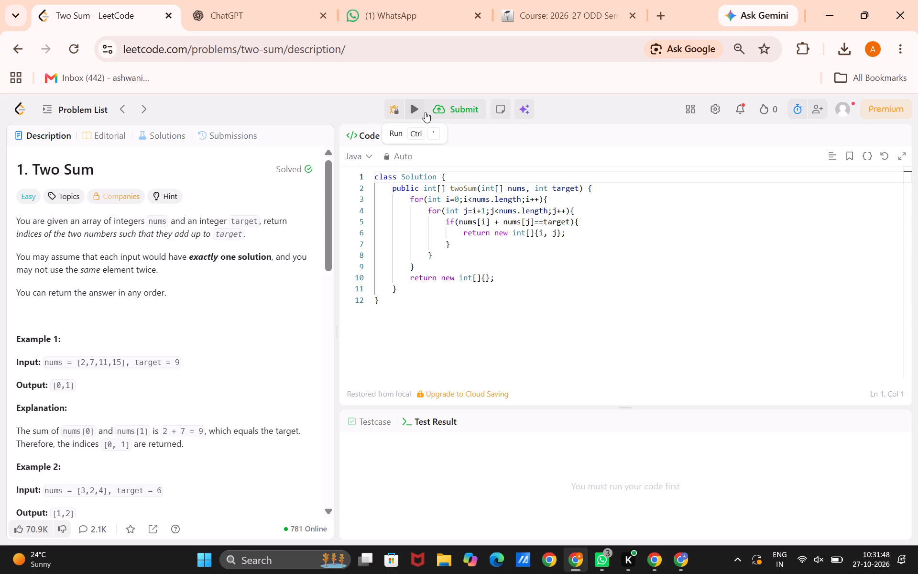
Run the existing Java solution for Two Sum against the sample cases and submit it.
{"action": "left_click", "coordinate": [418, 109]}
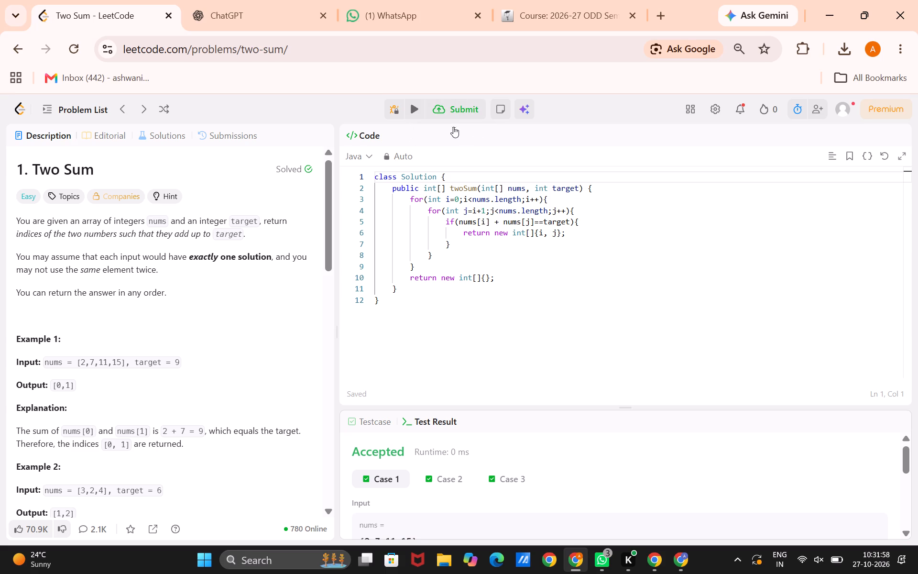
{"action": "left_click", "coordinate": [454, 110]}
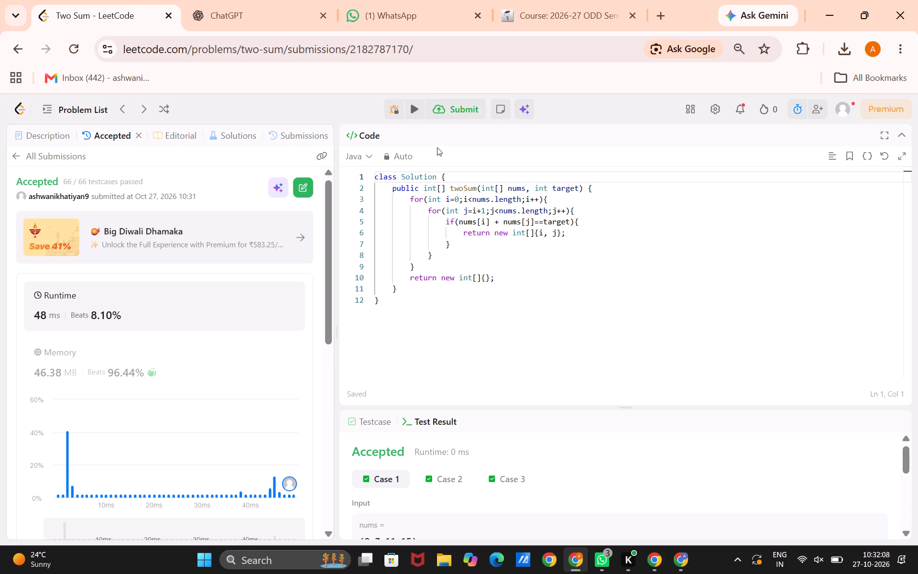
{"action": "scroll", "coordinate": [437, 162], "scroll_direction": "down", "scroll_amount": 3}
{"action": "scroll", "coordinate": [425, 260], "scroll_direction": "down", "scroll_amount": 2}
{"action": "scroll", "coordinate": [425, 260], "scroll_direction": "up", "scroll_amount": 3}
{"action": "scroll", "coordinate": [391, 231], "scroll_direction": "down", "scroll_amount": 3}
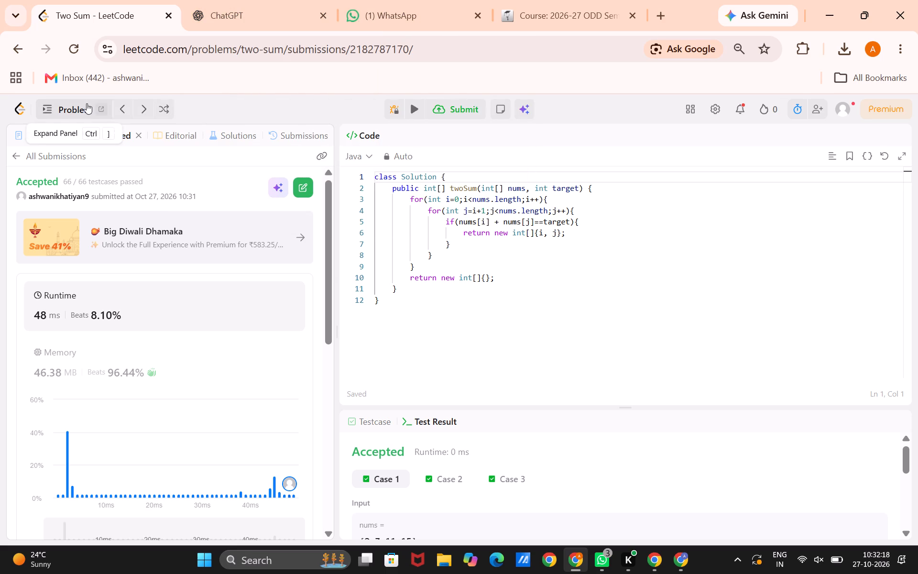
Search the problem list for 169 and open 169. Majority Element.
{"action": "left_click", "coordinate": [87, 103]}
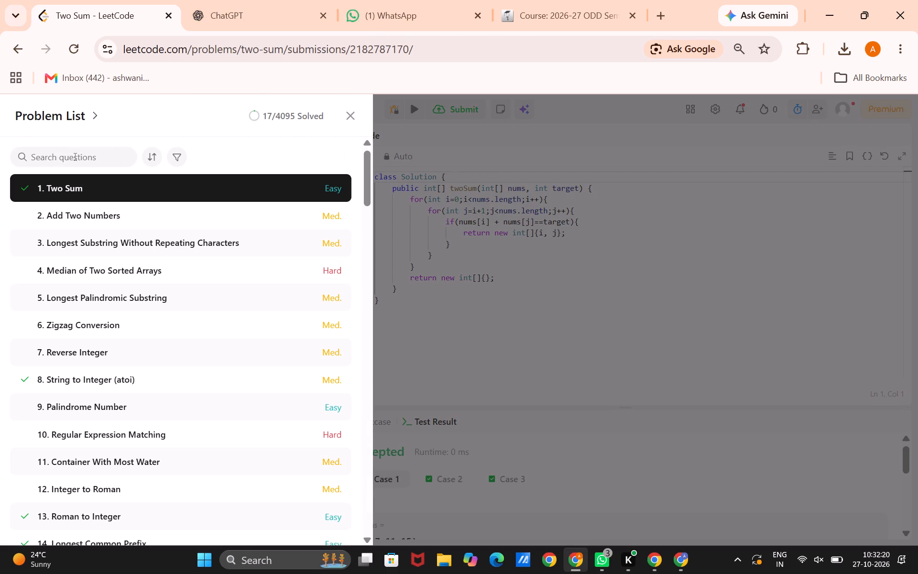
{"action": "left_click", "coordinate": [74, 156]}
{"action": "type", "text": "169"}
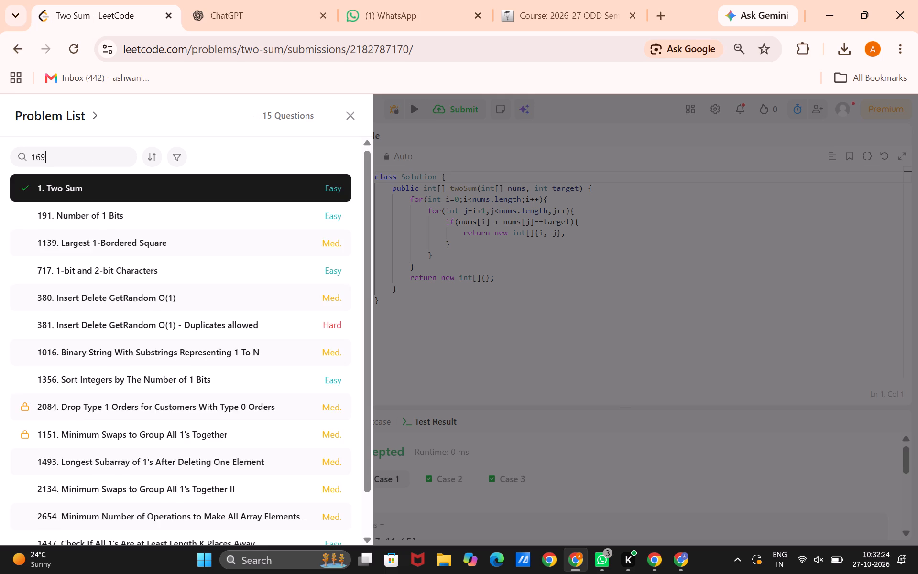
{"action": "key", "text": "Return"}
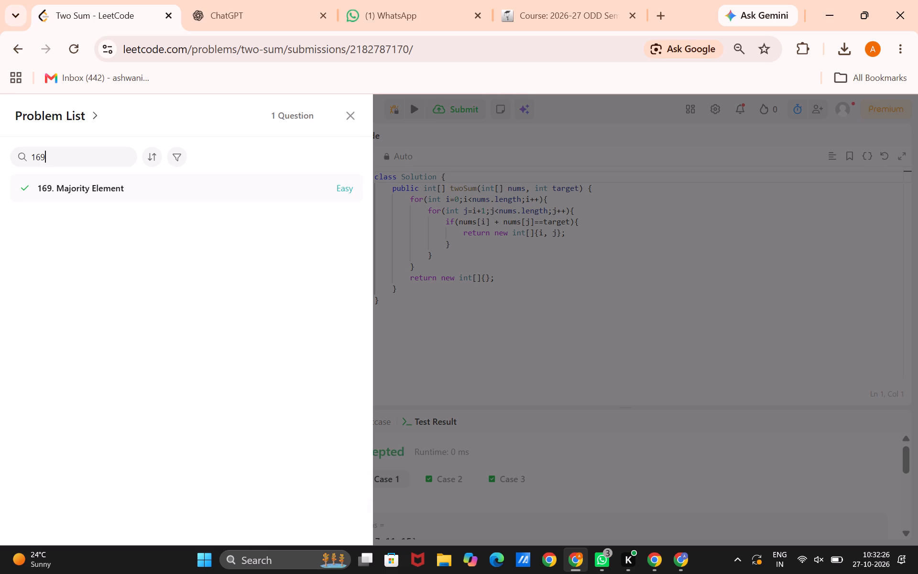
{"action": "left_click", "coordinate": [126, 184]}
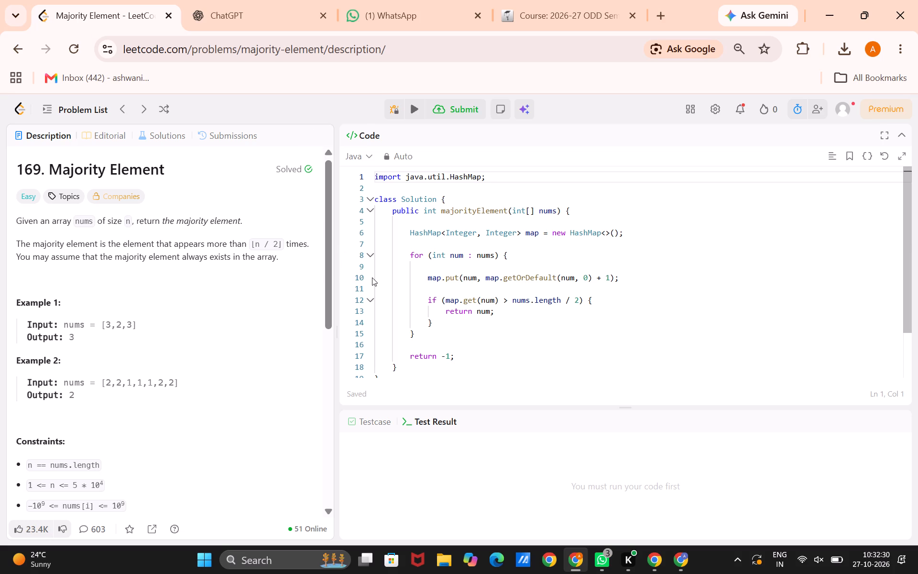
Review the Java HashMap solution for Majority Element, run it, and inspect the test results for Case 2 and Case 1.
{"action": "scroll", "coordinate": [479, 308], "scroll_direction": "up", "scroll_amount": 4}
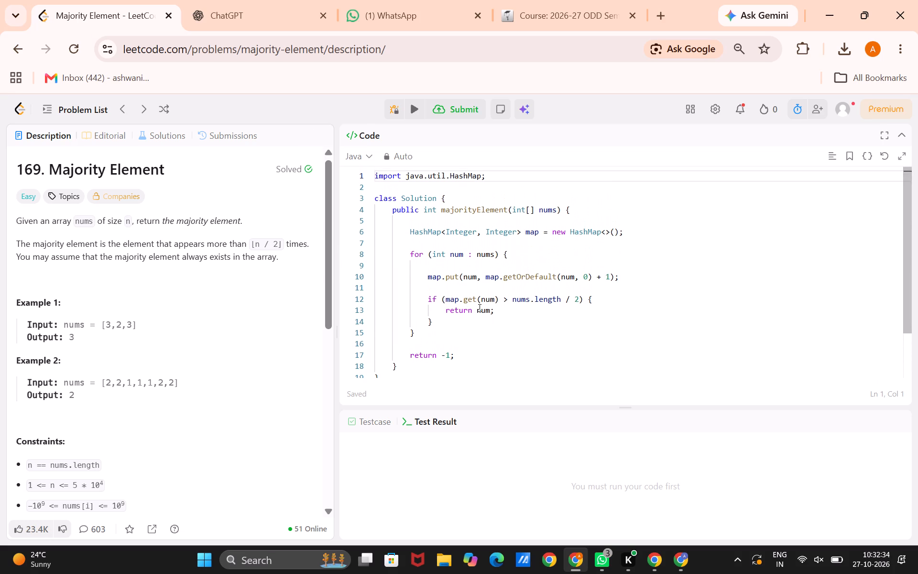
{"action": "scroll", "coordinate": [479, 308], "scroll_direction": "up", "scroll_amount": 1}
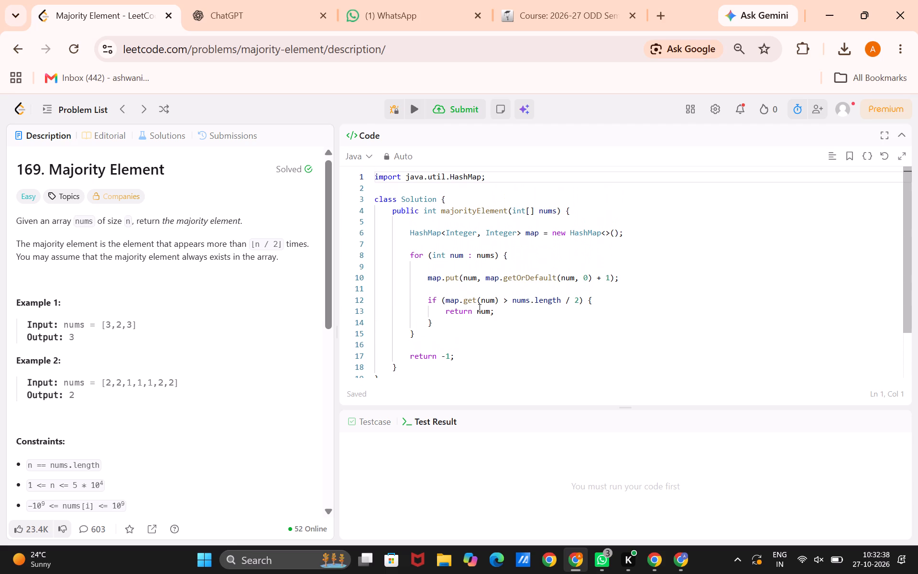
{"action": "scroll", "coordinate": [479, 308], "scroll_direction": "down", "scroll_amount": 4}
{"action": "scroll", "coordinate": [479, 308], "scroll_direction": "up", "scroll_amount": 6}
{"action": "left_click", "coordinate": [415, 109]}
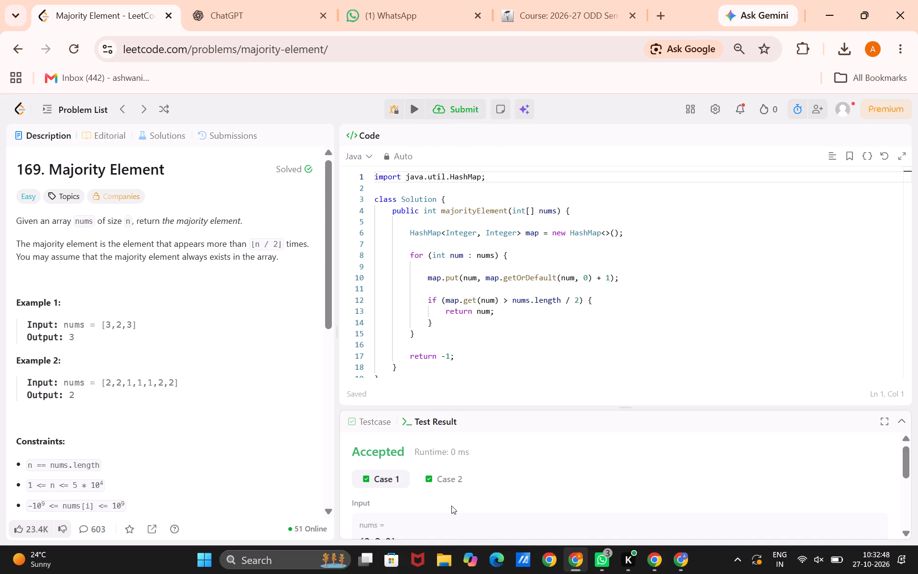
{"action": "left_click", "coordinate": [440, 478]}
{"action": "scroll", "coordinate": [527, 469], "scroll_direction": "down", "scroll_amount": 5}
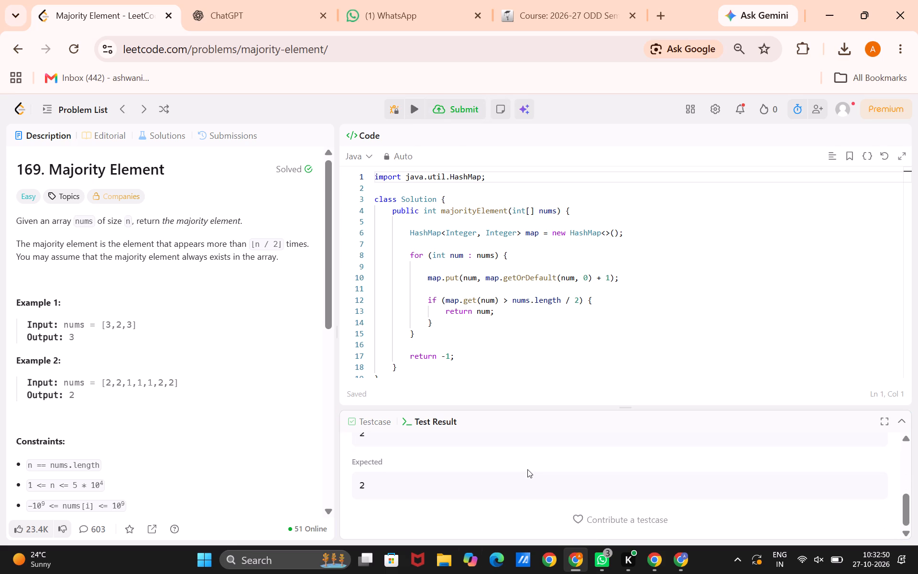
{"action": "scroll", "coordinate": [527, 469], "scroll_direction": "up", "scroll_amount": 3}
{"action": "scroll", "coordinate": [406, 435], "scroll_direction": "up", "scroll_amount": 1}
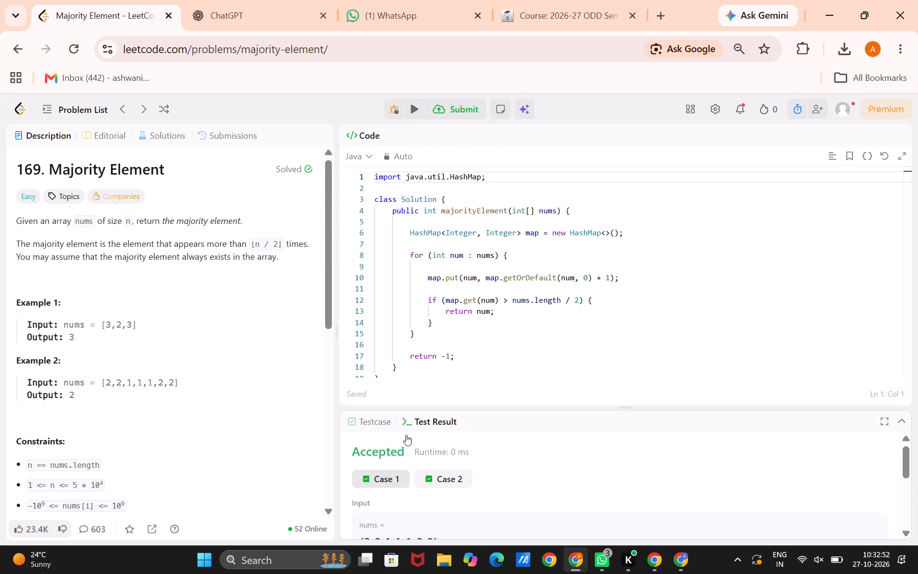
{"action": "scroll", "coordinate": [406, 435], "scroll_direction": "up", "scroll_amount": 1}
{"action": "left_click", "coordinate": [385, 480]}
{"action": "scroll", "coordinate": [417, 493], "scroll_direction": "down", "scroll_amount": 2}
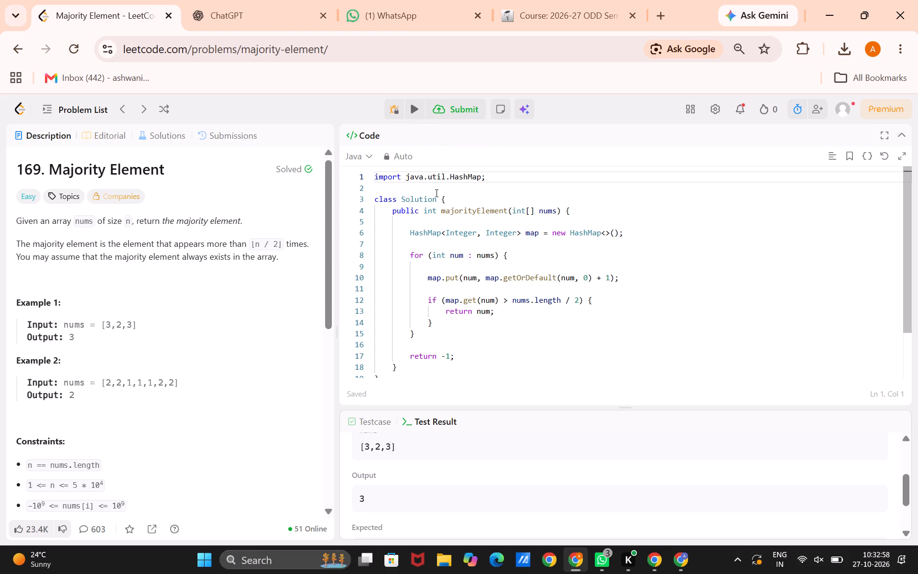
Submit the Majority Element solution and look over its submission result and code.
{"action": "left_click", "coordinate": [437, 108]}
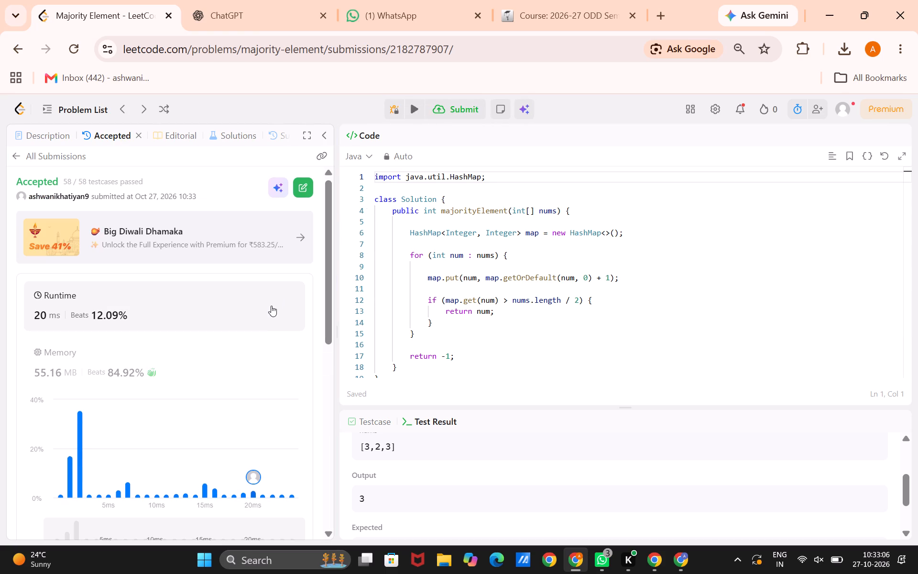
{"action": "scroll", "coordinate": [213, 357], "scroll_direction": "down", "scroll_amount": 1}
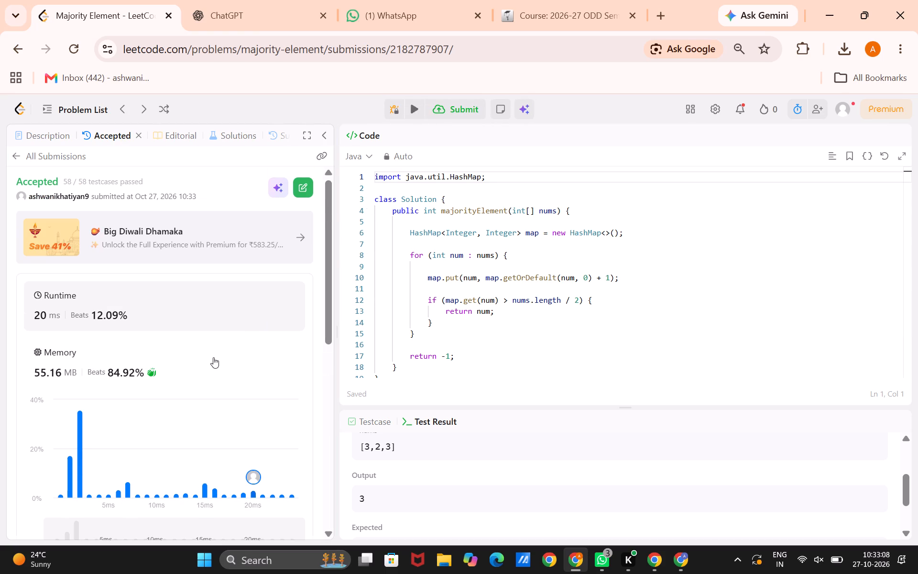
{"action": "scroll", "coordinate": [213, 357], "scroll_direction": "down", "scroll_amount": 2}
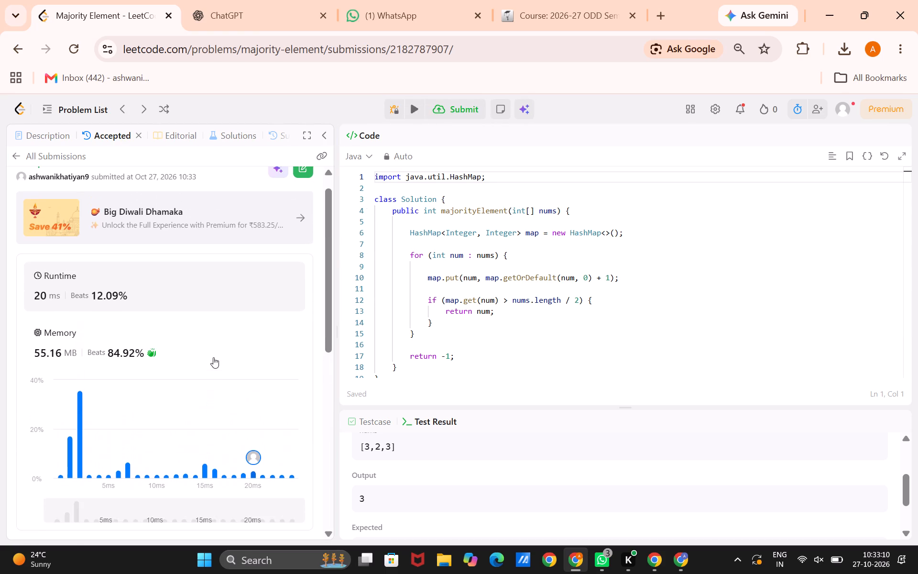
{"action": "scroll", "coordinate": [426, 350], "scroll_direction": "down", "scroll_amount": 2}
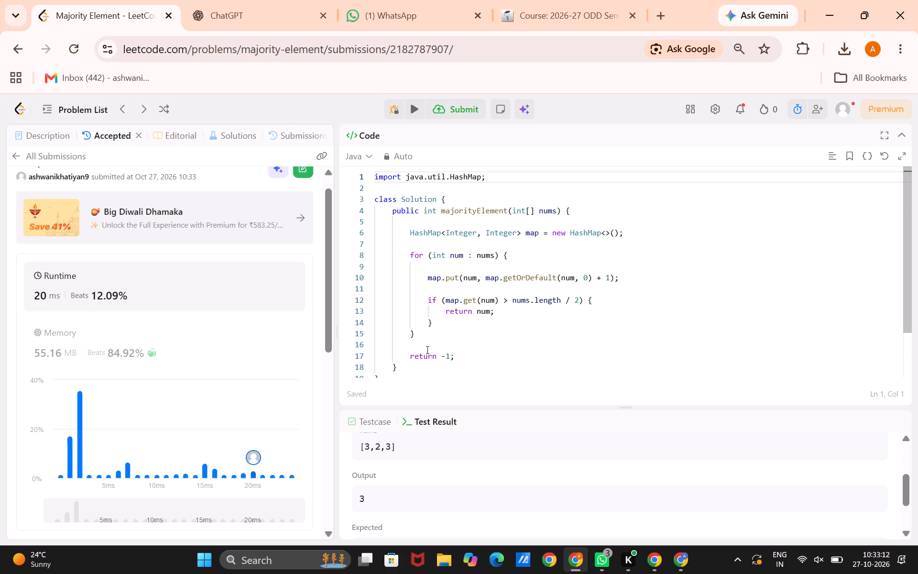
{"action": "scroll", "coordinate": [426, 350], "scroll_direction": "down", "scroll_amount": 2}
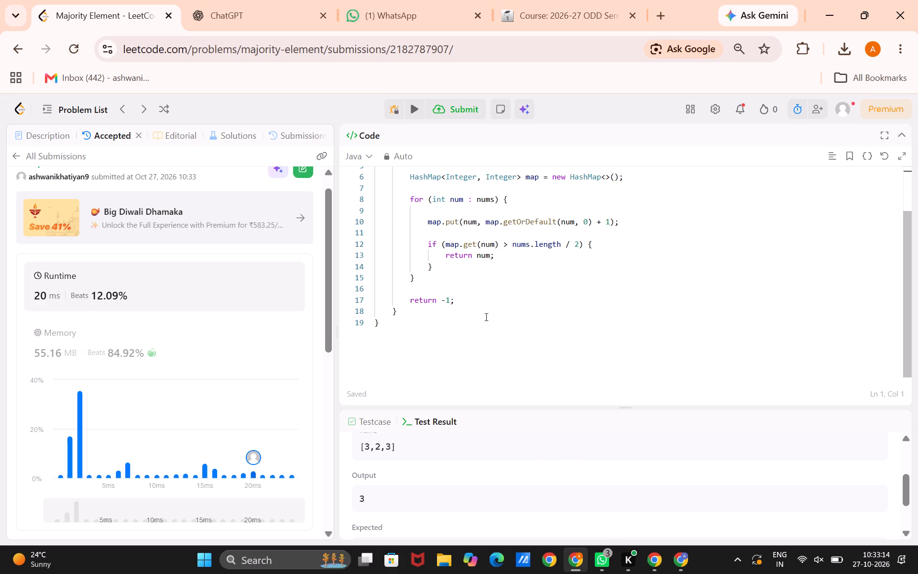
Search the problem list for 215 and open 215. Kth Largest Element in an Array.
{"action": "left_click", "coordinate": [80, 116]}
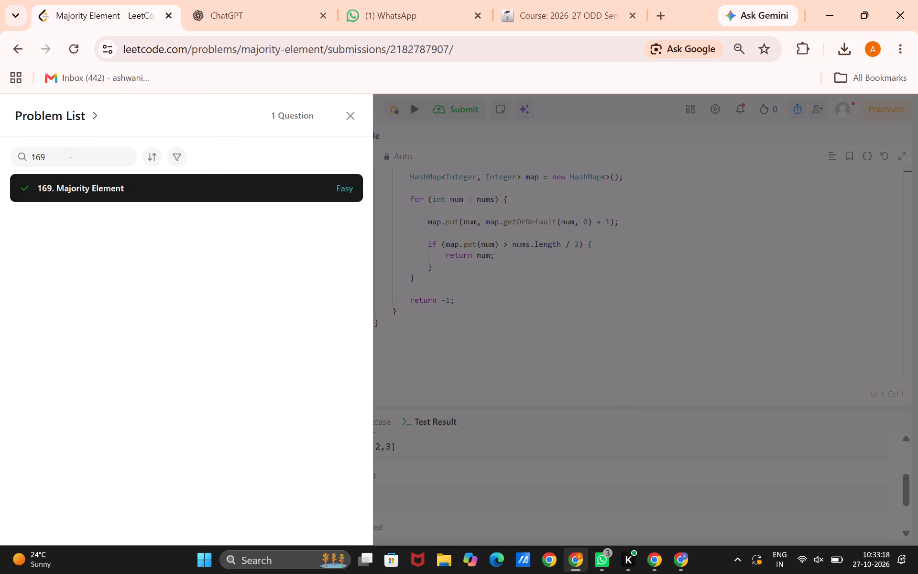
{"action": "left_click", "coordinate": [70, 153]}
{"action": "key", "text": "BackSpace"}
{"action": "key", "text": "BackSpace"}
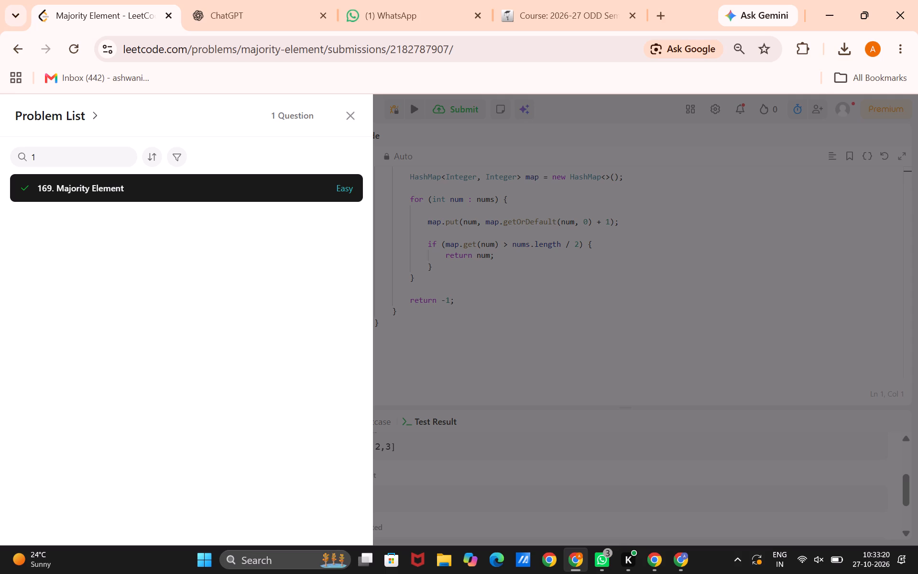
{"action": "key", "text": "BackSpace"}
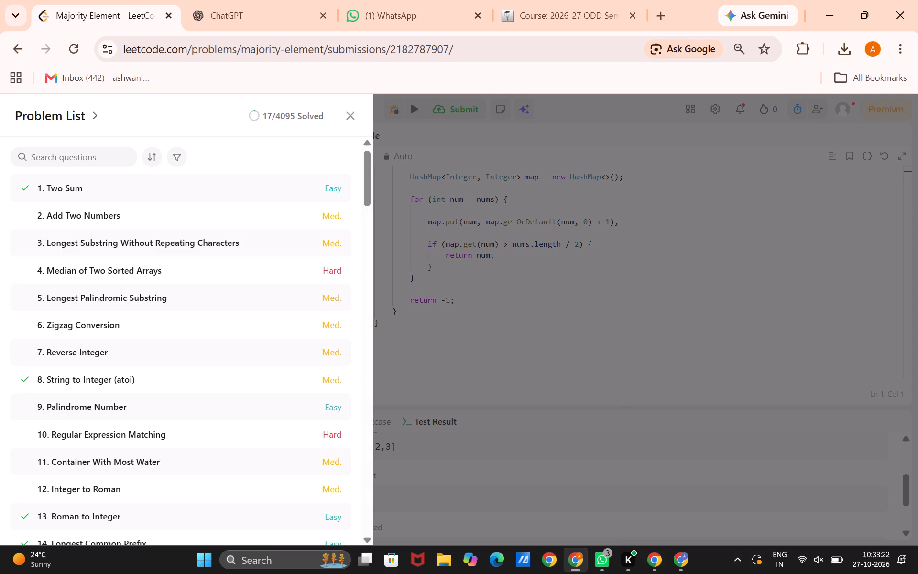
{"action": "type", "text": "215"}
{"action": "key", "text": "Return"}
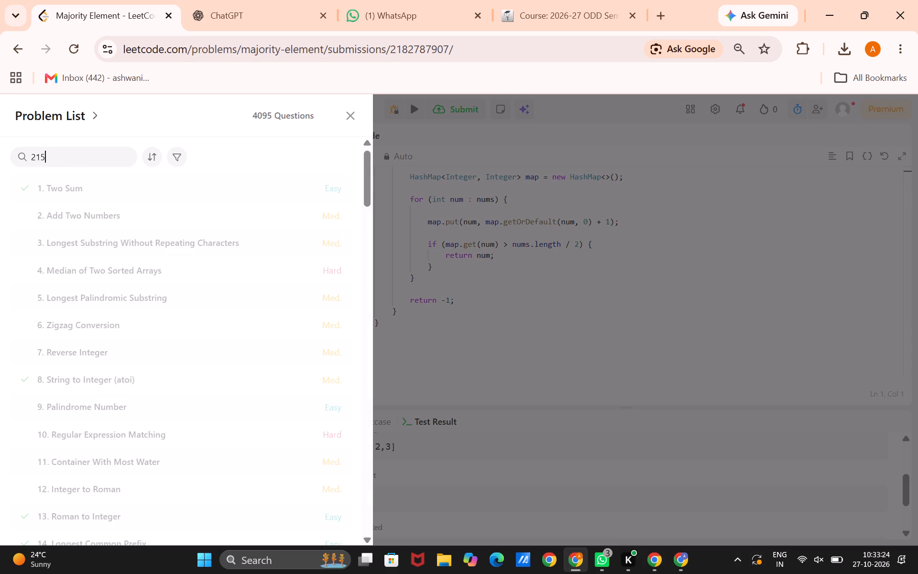
{"action": "left_click", "coordinate": [69, 189]}
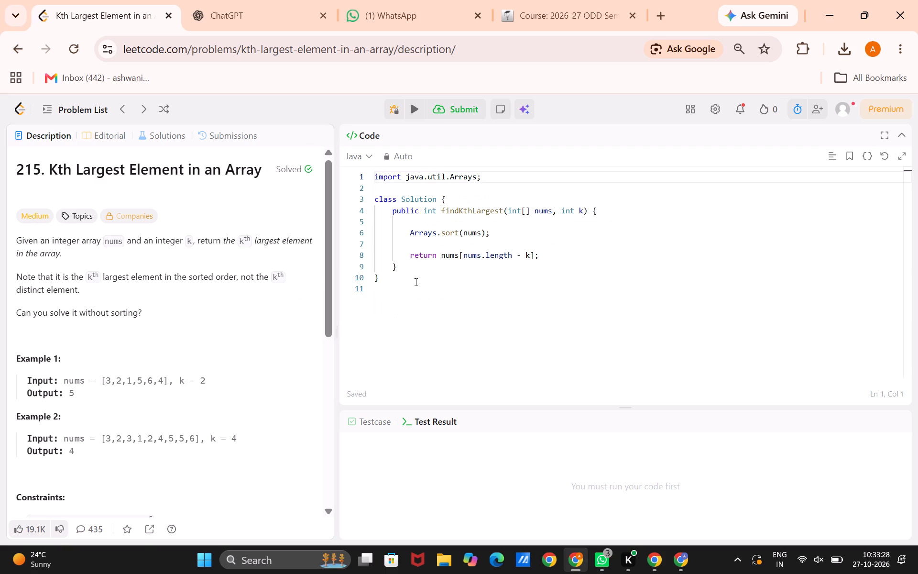
Run the existing Java sorting solution for Kth Largest Element and inspect the test results for Case 2 and Case 1.
{"action": "left_click", "coordinate": [416, 281]}
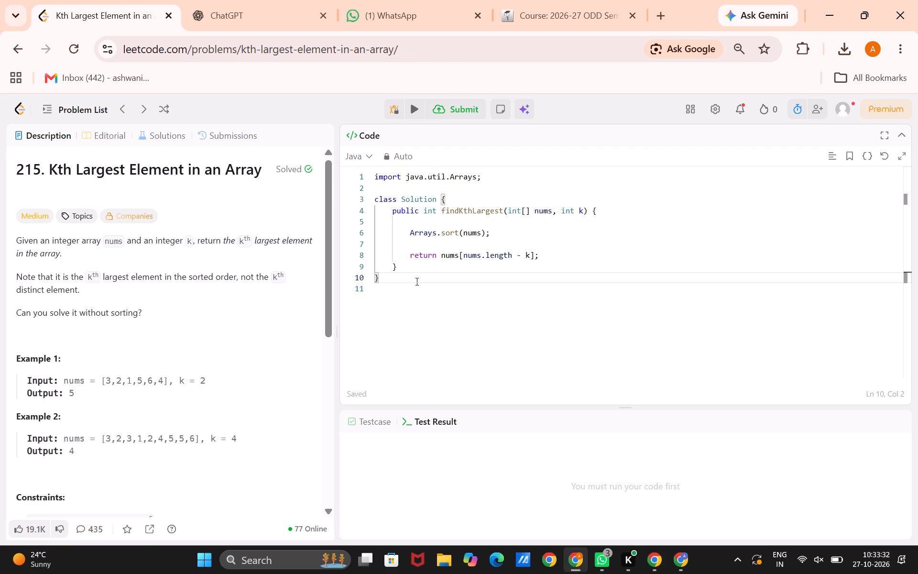
{"action": "left_click", "coordinate": [413, 109]}
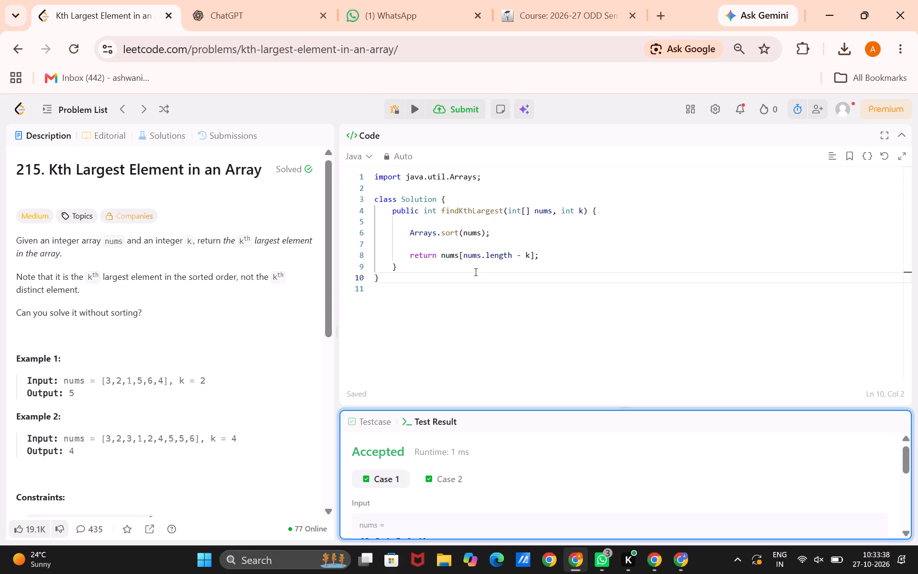
{"action": "left_click", "coordinate": [445, 475]}
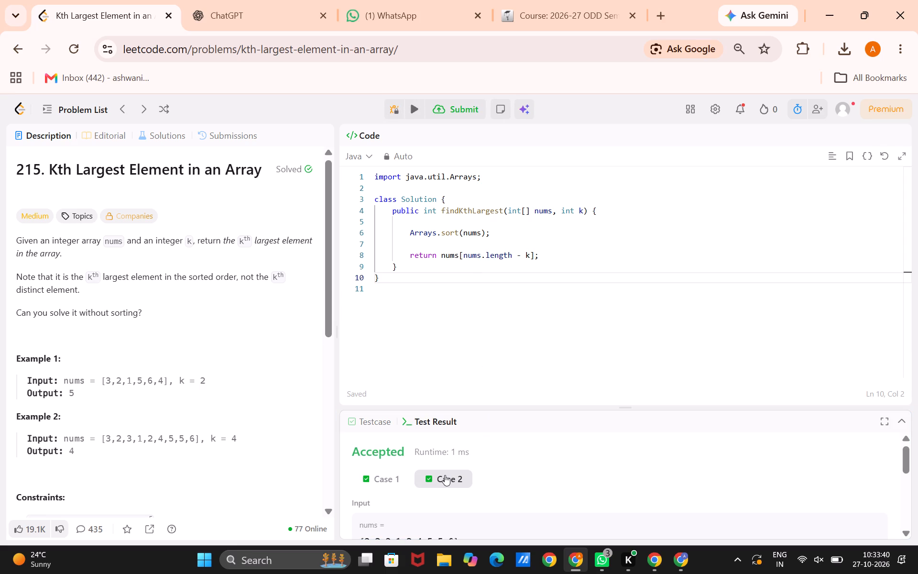
{"action": "scroll", "coordinate": [504, 477], "scroll_direction": "down", "scroll_amount": 3}
{"action": "scroll", "coordinate": [504, 477], "scroll_direction": "up", "scroll_amount": 1}
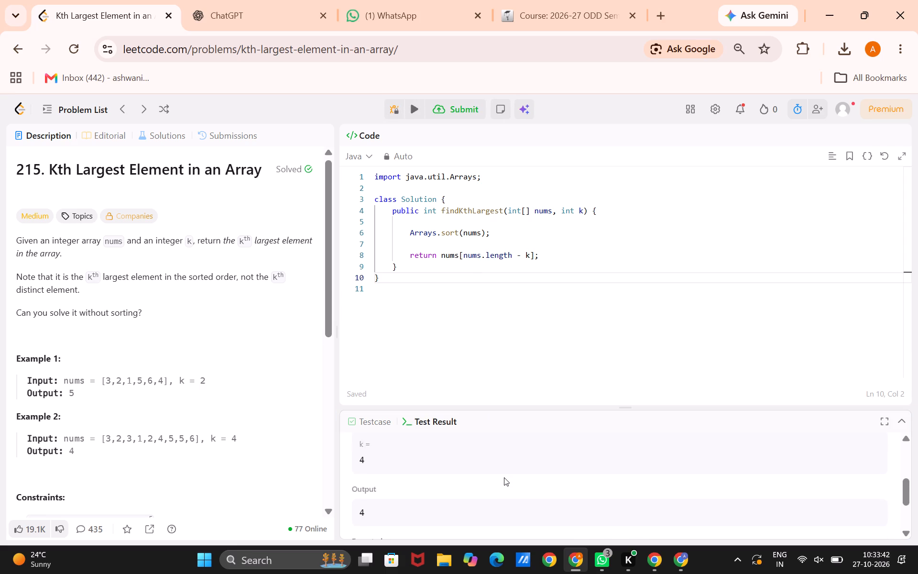
{"action": "scroll", "coordinate": [504, 477], "scroll_direction": "up", "scroll_amount": 3}
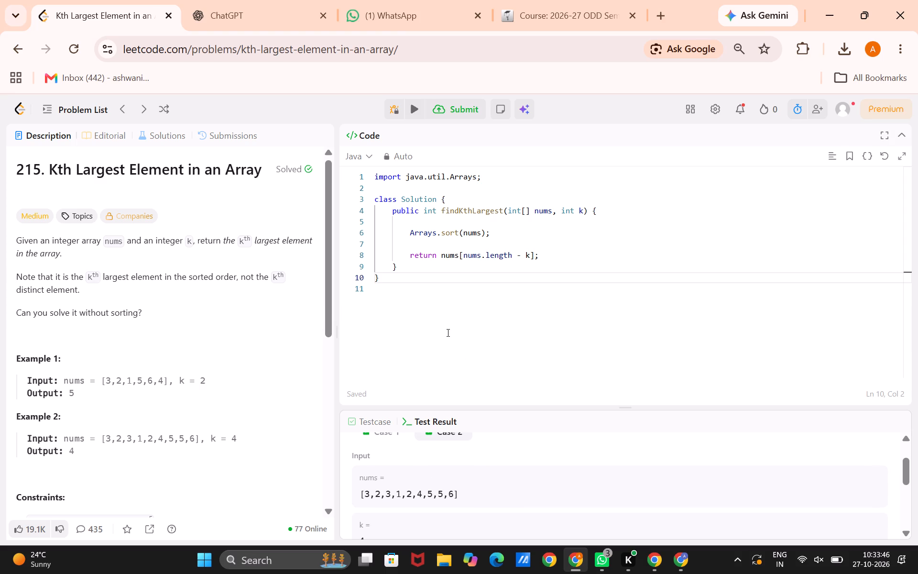
{"action": "scroll", "coordinate": [447, 332], "scroll_direction": "down", "scroll_amount": 2}
{"action": "scroll", "coordinate": [464, 457], "scroll_direction": "down", "scroll_amount": 3}
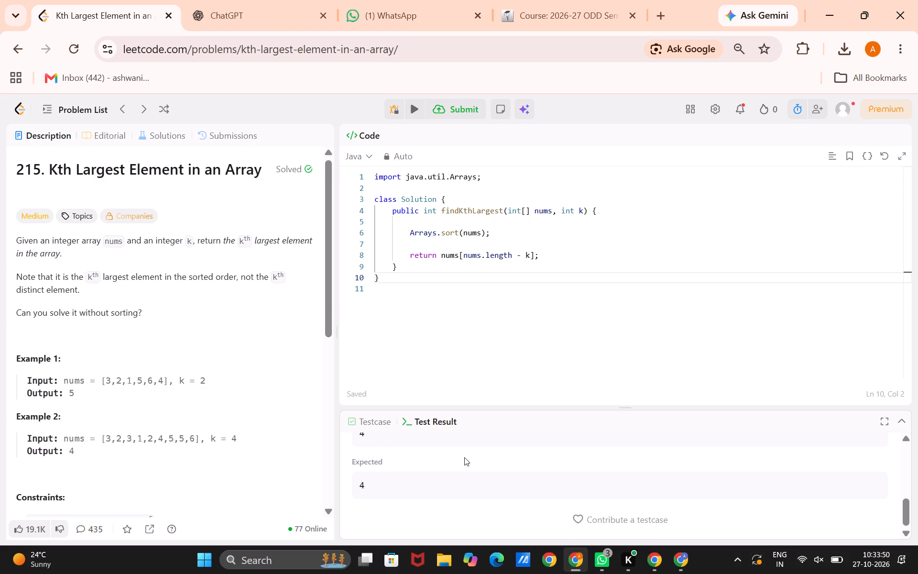
{"action": "scroll", "coordinate": [464, 457], "scroll_direction": "down", "scroll_amount": 2}
{"action": "scroll", "coordinate": [484, 360], "scroll_direction": "up", "scroll_amount": 2}
{"action": "scroll", "coordinate": [432, 482], "scroll_direction": "up", "scroll_amount": 6}
{"action": "left_click", "coordinate": [394, 481]}
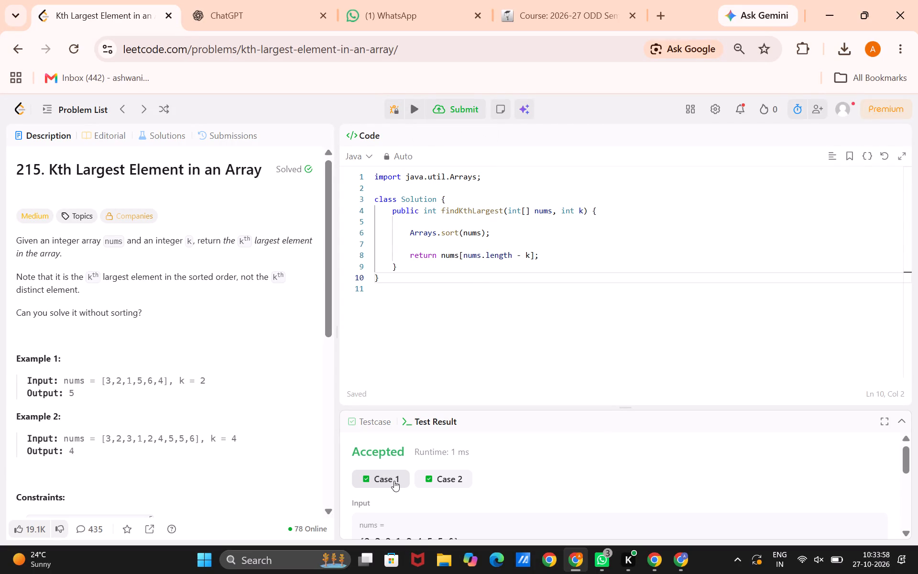
{"action": "scroll", "coordinate": [533, 484], "scroll_direction": "down", "scroll_amount": 2}
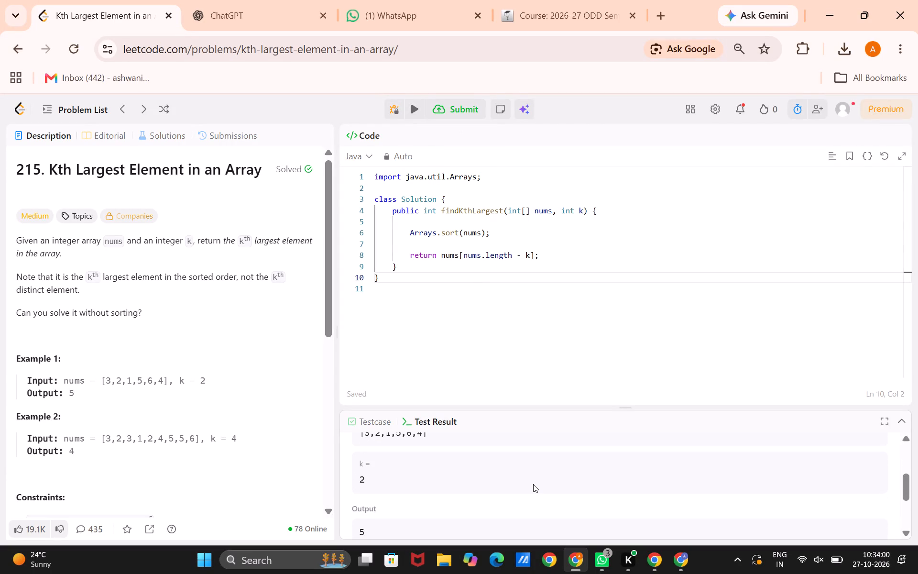
{"action": "scroll", "coordinate": [533, 484], "scroll_direction": "down", "scroll_amount": 2}
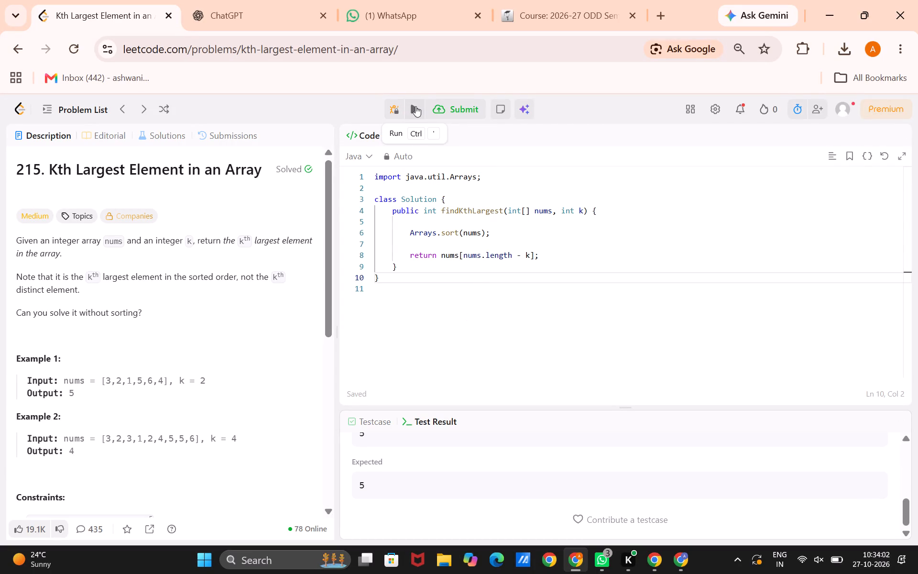
Submit the Kth Largest Element solution and look over its submission result.
{"action": "left_click", "coordinate": [438, 108]}
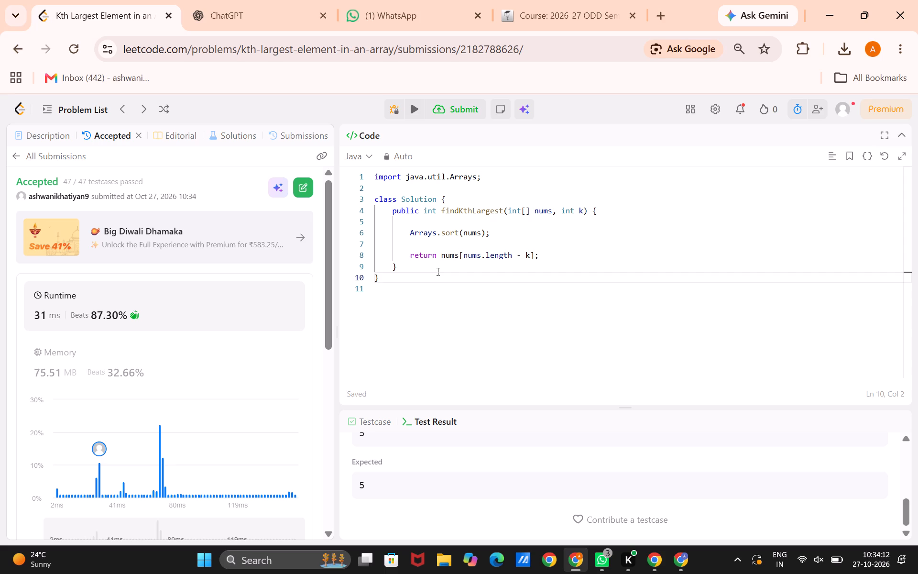
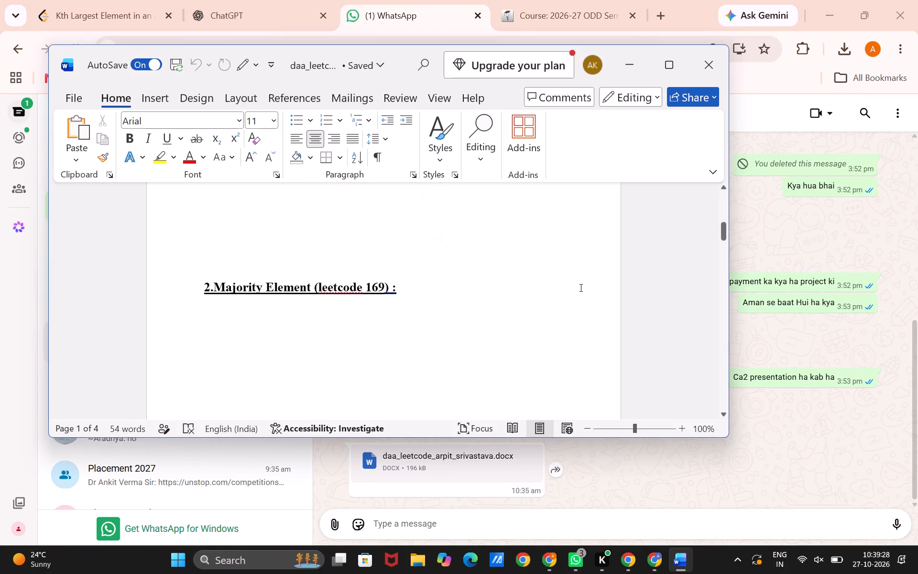
Review the Word assignment document from the Majority Element section through Time Based Key-Value Store, and maximize its window.
{"action": "scroll", "coordinate": [580, 287], "scroll_direction": "down", "scroll_amount": 5}
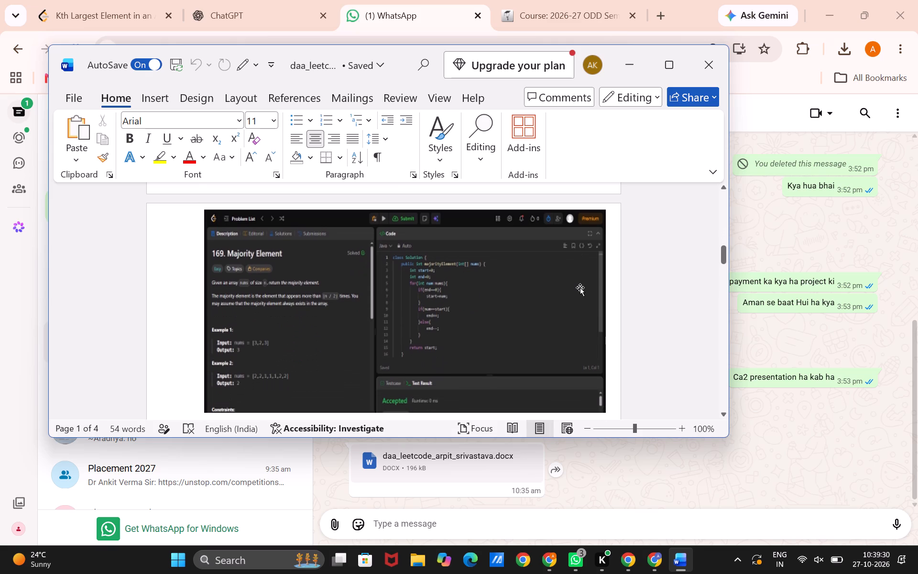
{"action": "scroll", "coordinate": [580, 287], "scroll_direction": "down", "scroll_amount": 3}
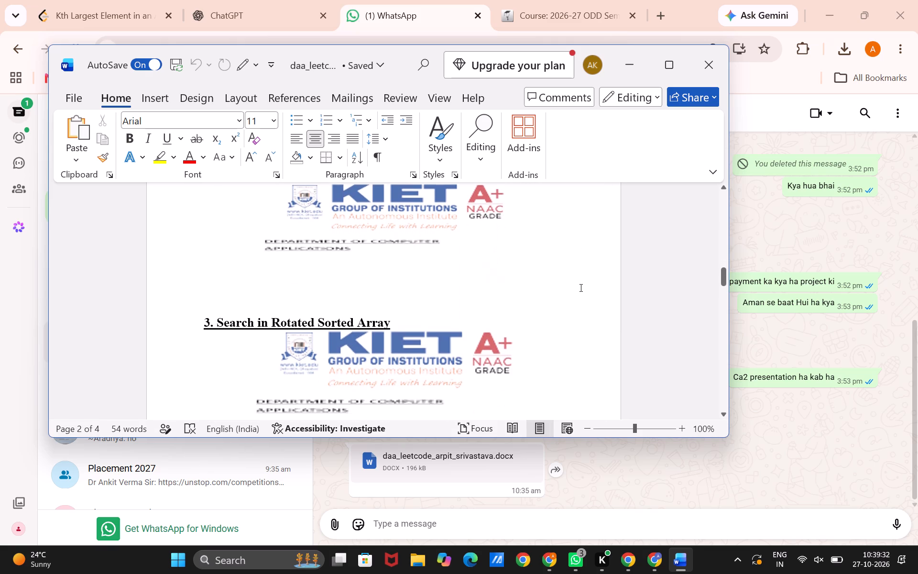
{"action": "scroll", "coordinate": [580, 287], "scroll_direction": "down", "scroll_amount": 1}
{"action": "left_click", "coordinate": [665, 60]}
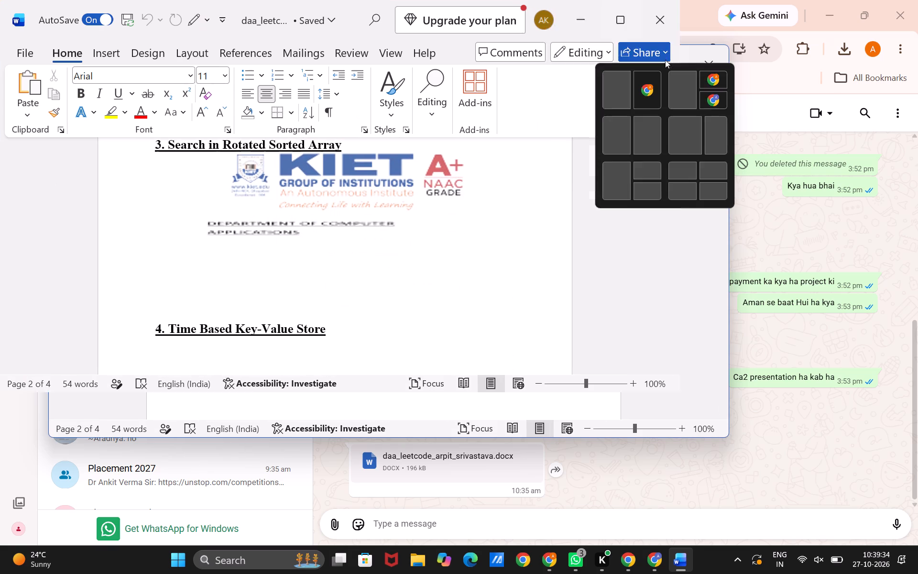
Insert two blank lines before the DESIGN AND ANALYSIS OF ALGORITHM heading on page 1 and delete the faded KIET logo above it.
{"action": "scroll", "coordinate": [536, 312], "scroll_direction": "up", "scroll_amount": 4}
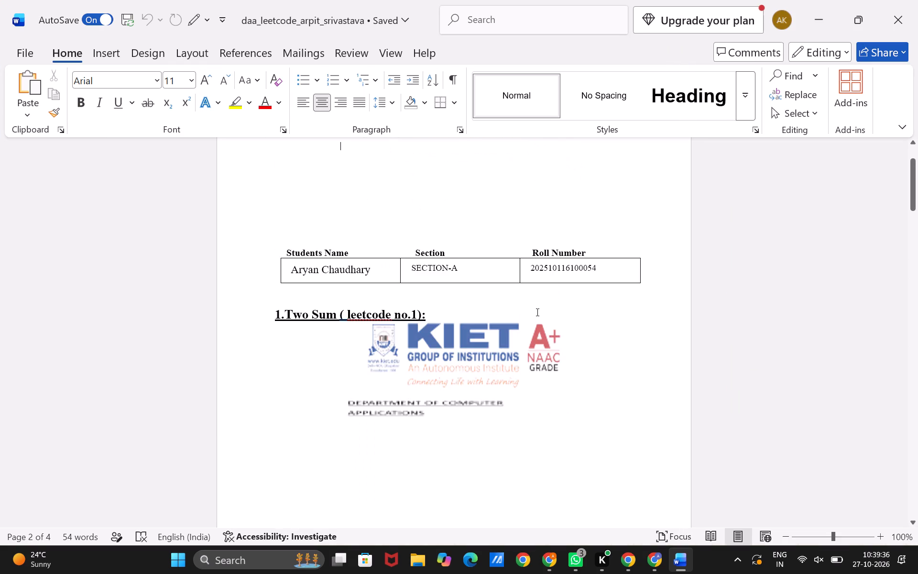
{"action": "scroll", "coordinate": [536, 312], "scroll_direction": "up", "scroll_amount": 3}
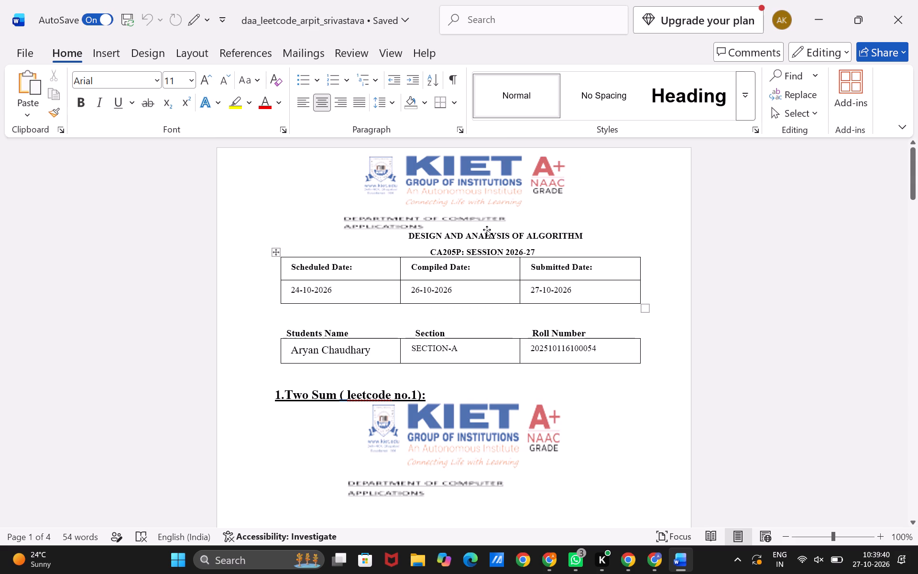
{"action": "left_click", "coordinate": [403, 237]}
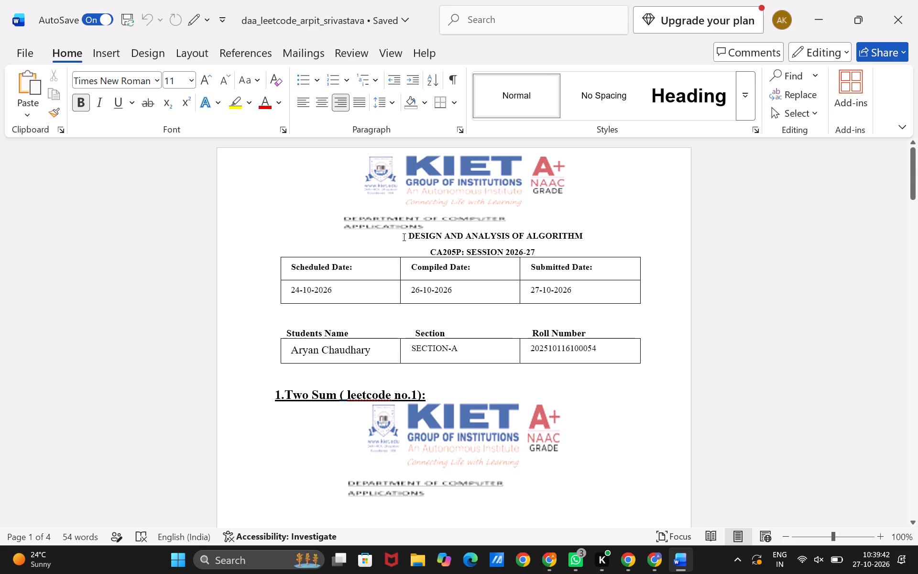
{"action": "key", "text": "Return"}
{"action": "key", "text": "Return"}
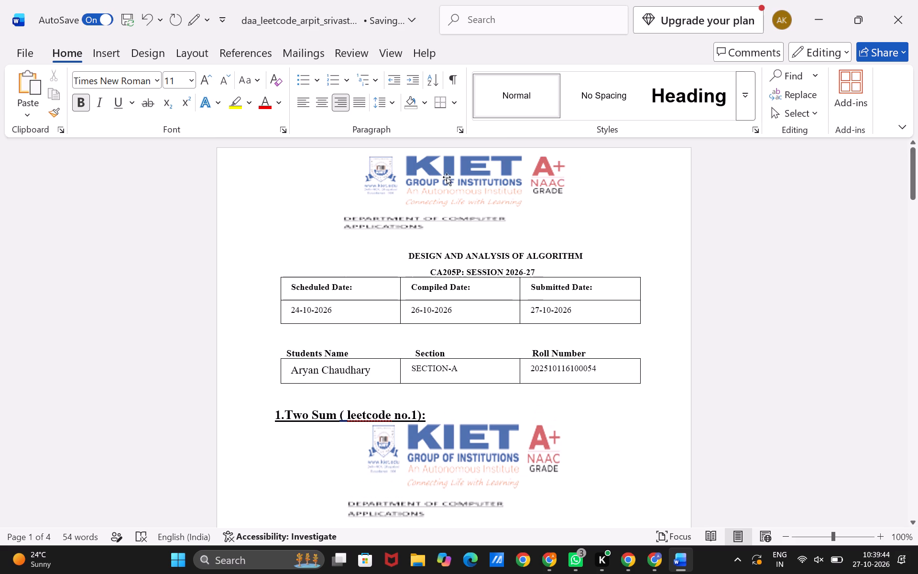
{"action": "left_click", "coordinate": [452, 167]}
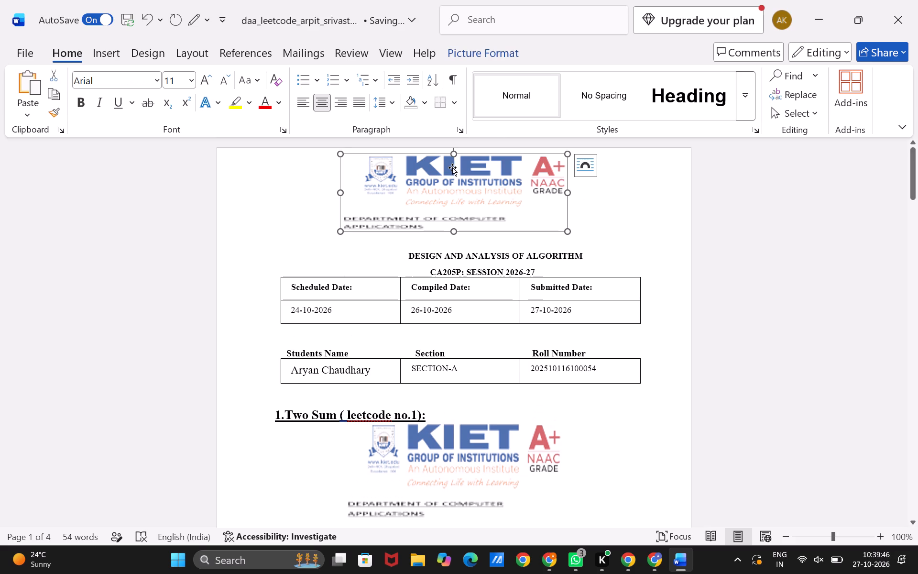
{"action": "key", "text": "Delete"}
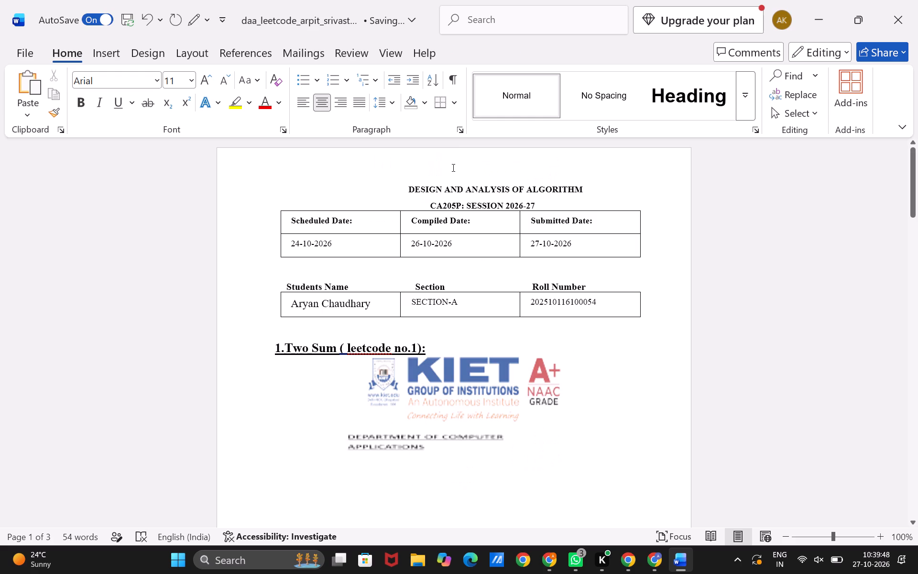
Replace the entry under Students Name in the page 1 table with the submitting student's first name.
{"action": "left_click", "coordinate": [381, 306]}
{"action": "key", "text": "BackSpace"}
{"action": "key", "text": "BackSpace"}
{"action": "key", "text": "BackSpace"}
{"action": "key", "text": "BackSpace"}
{"action": "key", "text": "BackSpace"}
{"action": "key", "text": "BackSpace"}
{"action": "key", "text": "BackSpace"}
{"action": "key", "text": "BackSpace"}
{"action": "key", "text": "BackSpace"}
{"action": "key", "text": "BackSpace"}
{"action": "key", "text": "BackSpace"}
{"action": "key", "text": "BackSpace"}
{"action": "key", "text": "BackSpace"}
{"action": "key", "text": "BackSpace"}
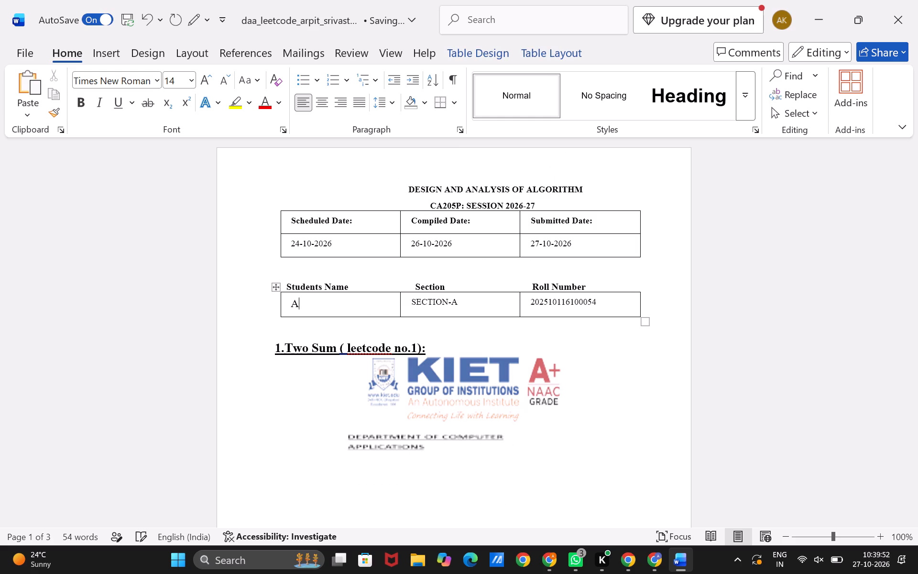
{"action": "type", "text": "shwani"}
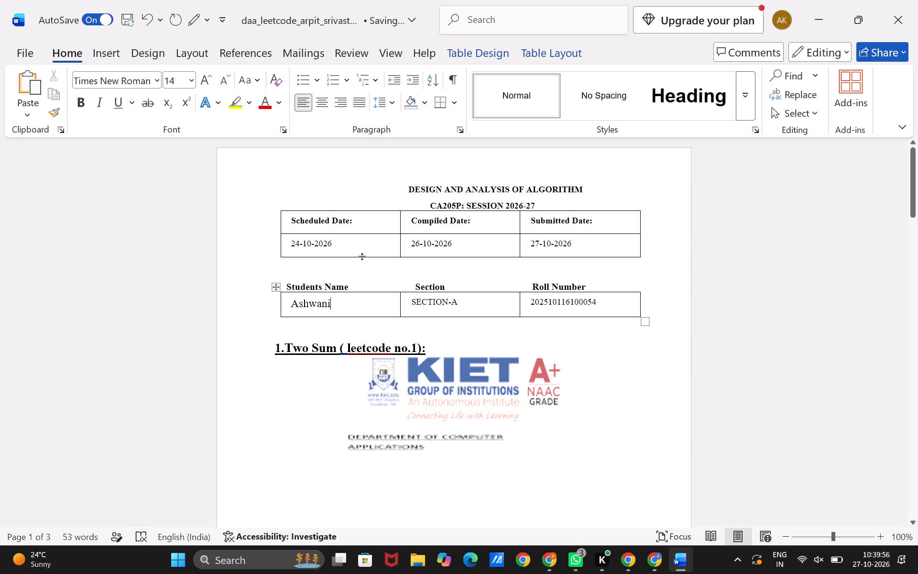
Replace the last two digits of the entry under Roll Number with the submitting student's ending digits.
{"action": "left_click", "coordinate": [599, 303]}
{"action": "key", "text": "BackSpace"}
{"action": "key", "text": "BackSpace"}
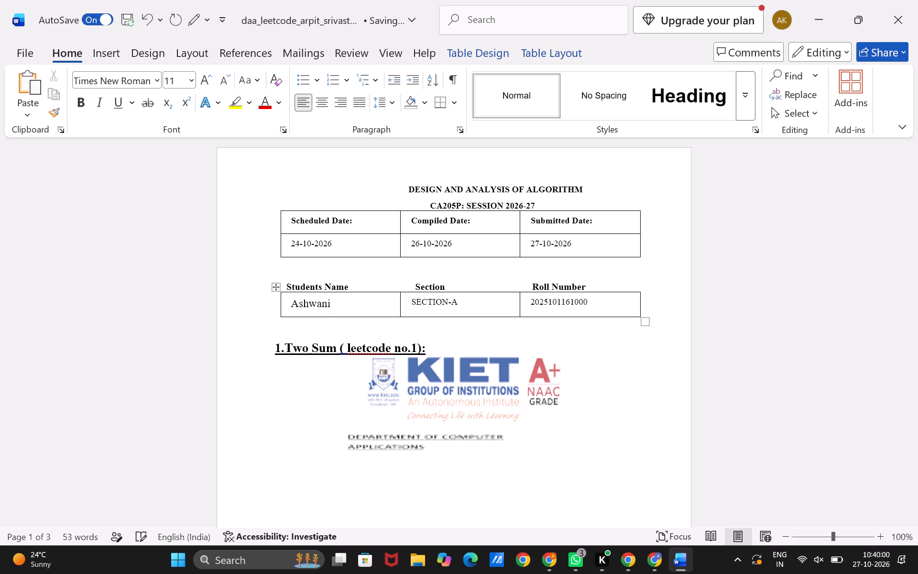
{"action": "type", "text": "588"}
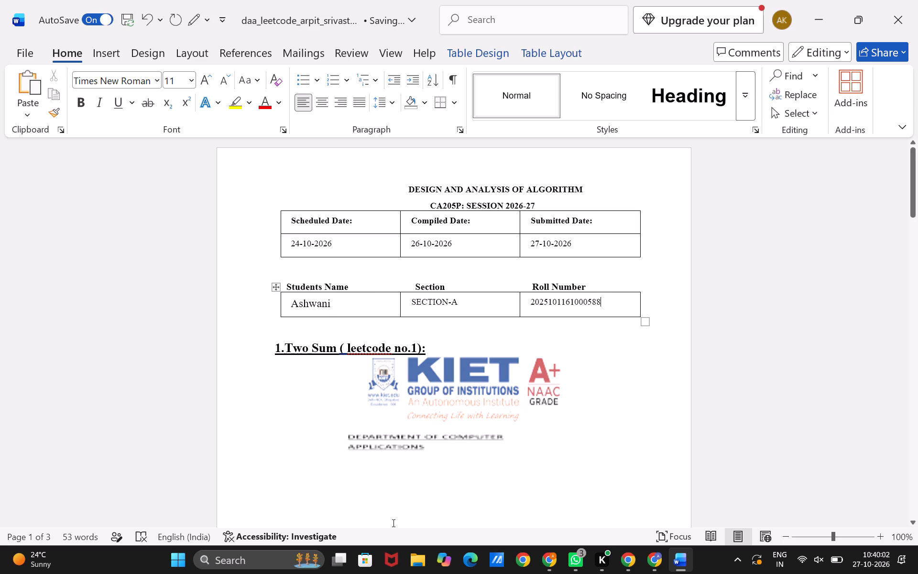
Launch another Word window and open the recent document Binary Search.
{"action": "left_click", "coordinate": [240, 561]}
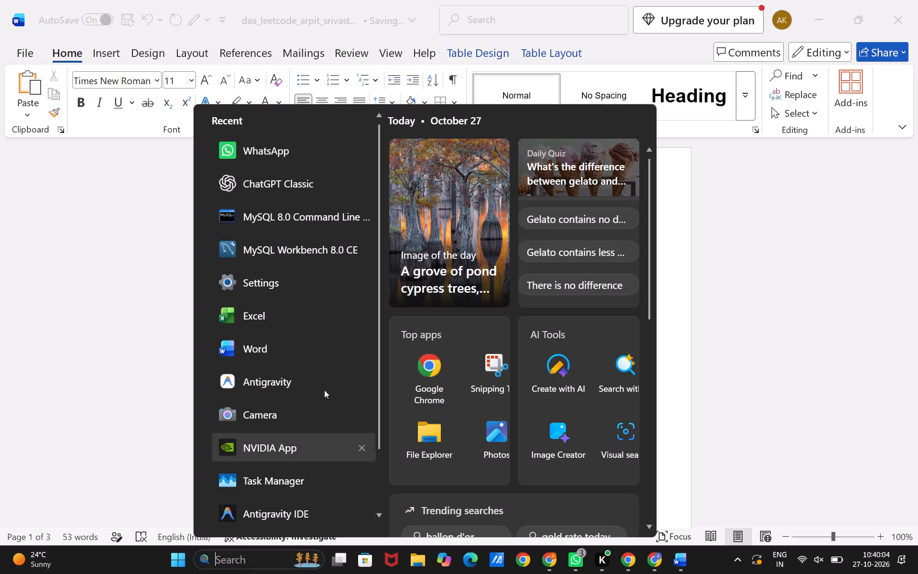
{"action": "double_click", "coordinate": [297, 346]}
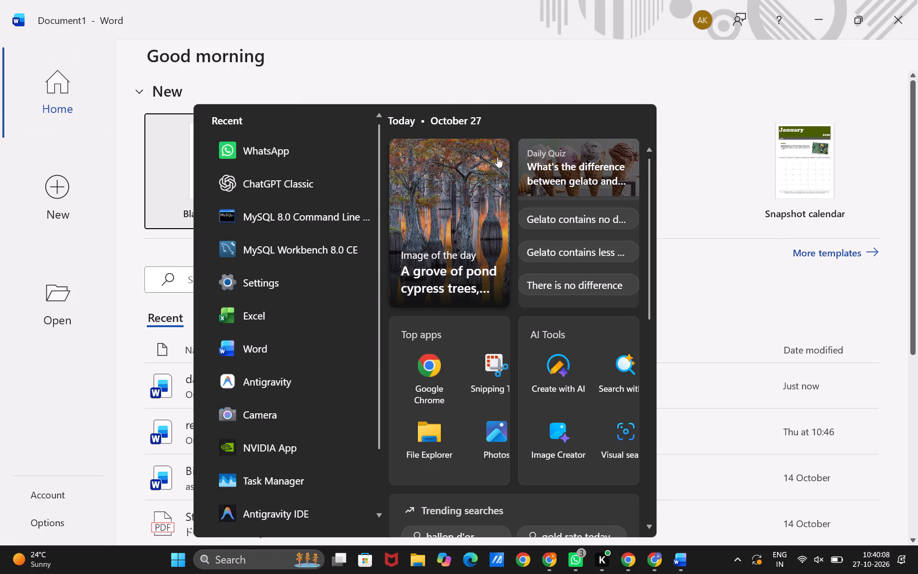
{"action": "left_click", "coordinate": [521, 63]}
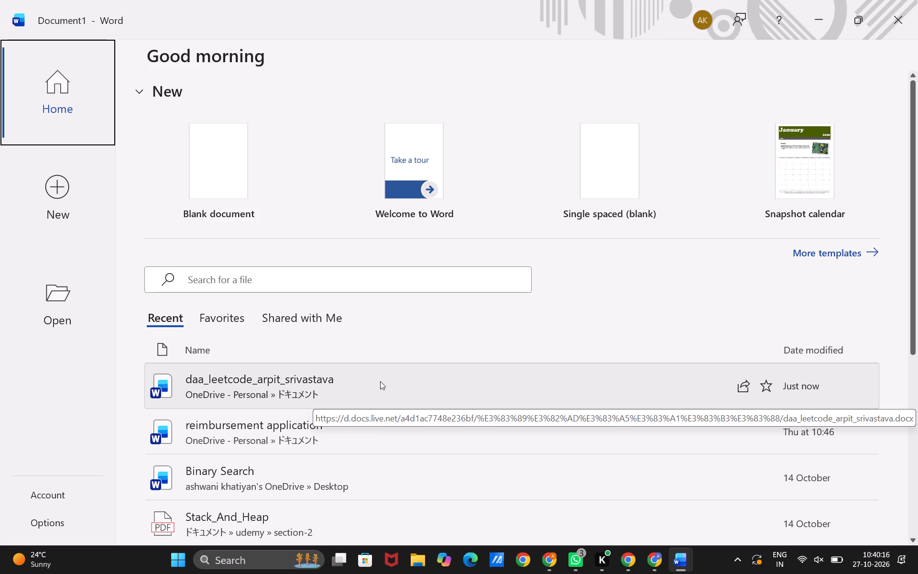
{"action": "left_click_drag", "start_coordinate": [380, 381], "coordinate": [355, 399]}
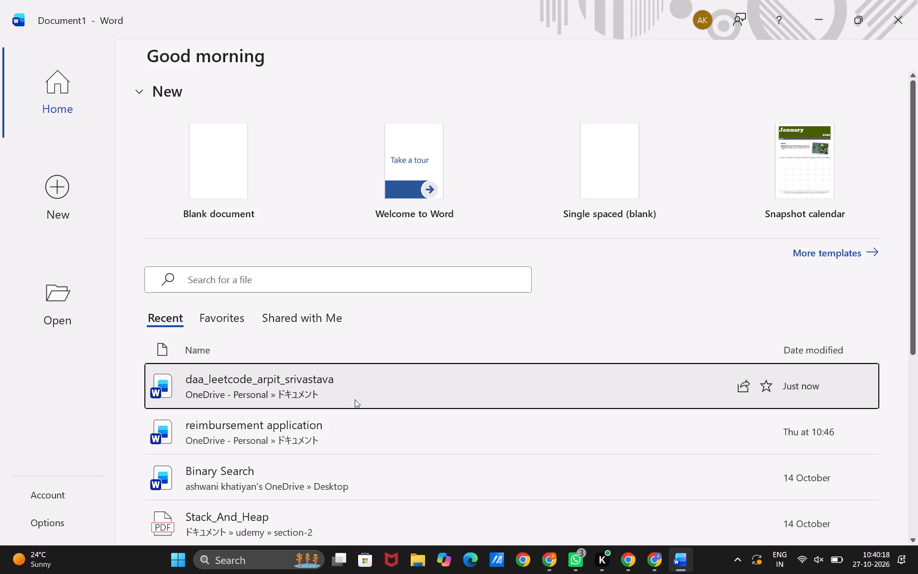
{"action": "left_click_drag", "start_coordinate": [355, 399], "coordinate": [373, 428]}
{"action": "scroll", "coordinate": [373, 428], "scroll_direction": "down", "scroll_amount": 1}
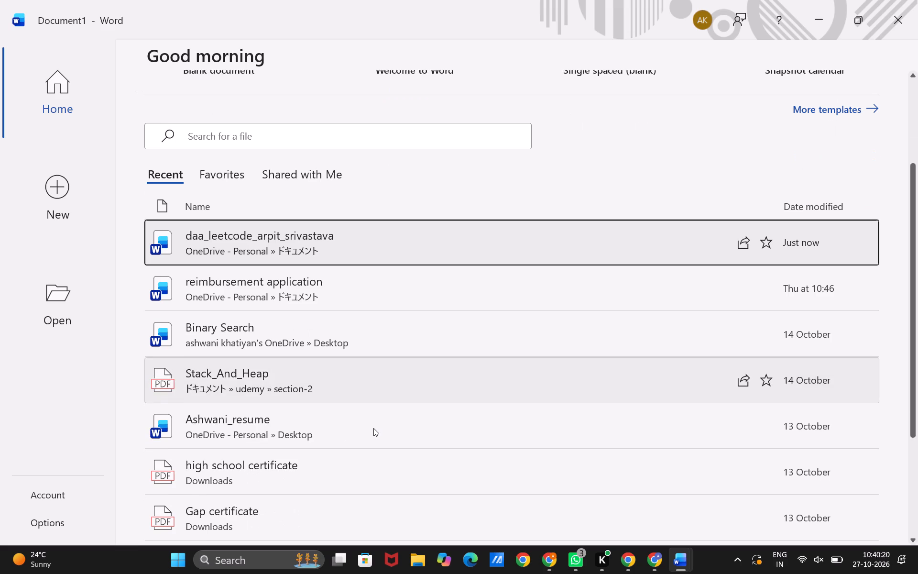
{"action": "scroll", "coordinate": [373, 428], "scroll_direction": "down", "scroll_amount": 1}
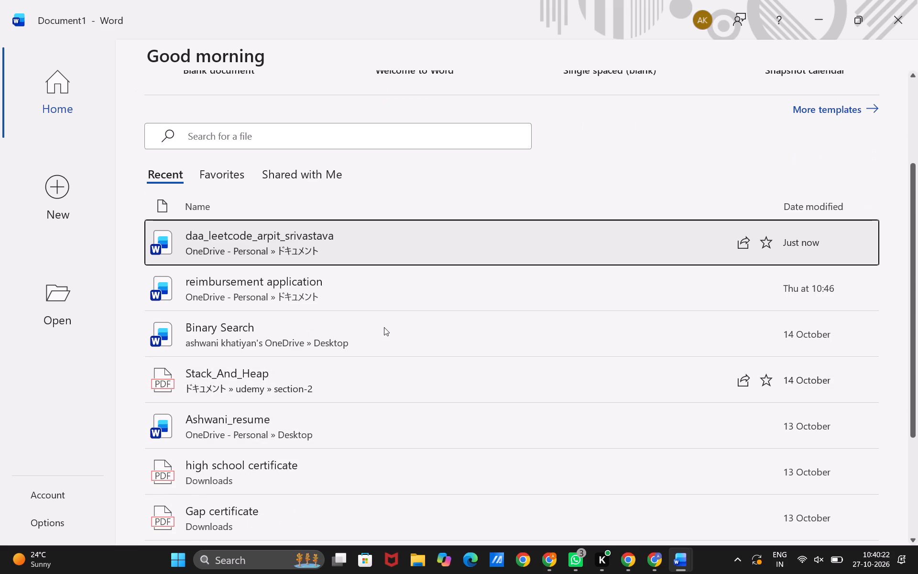
{"action": "double_click", "coordinate": [384, 327]}
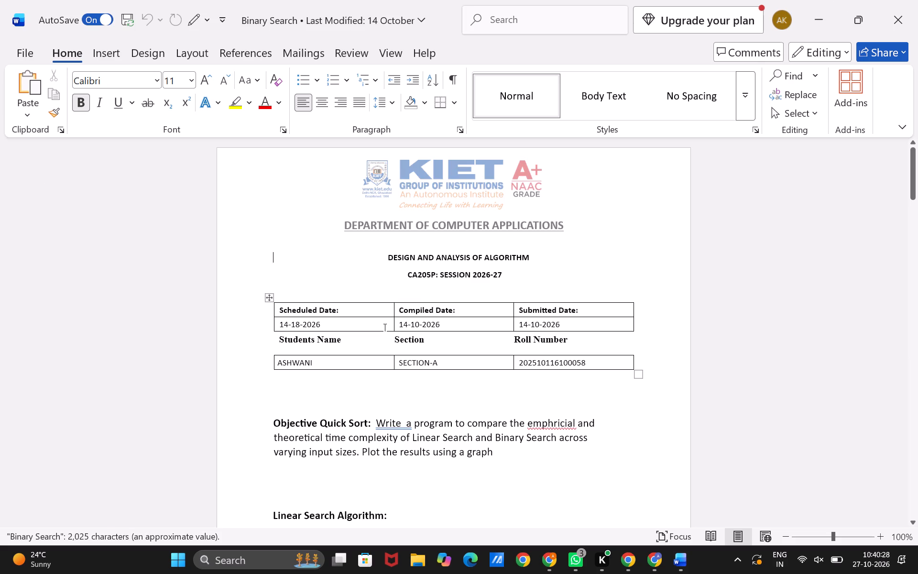
Copy the KIET logo picture from the page header of the Binary Search document.
{"action": "left_click", "coordinate": [446, 191]}
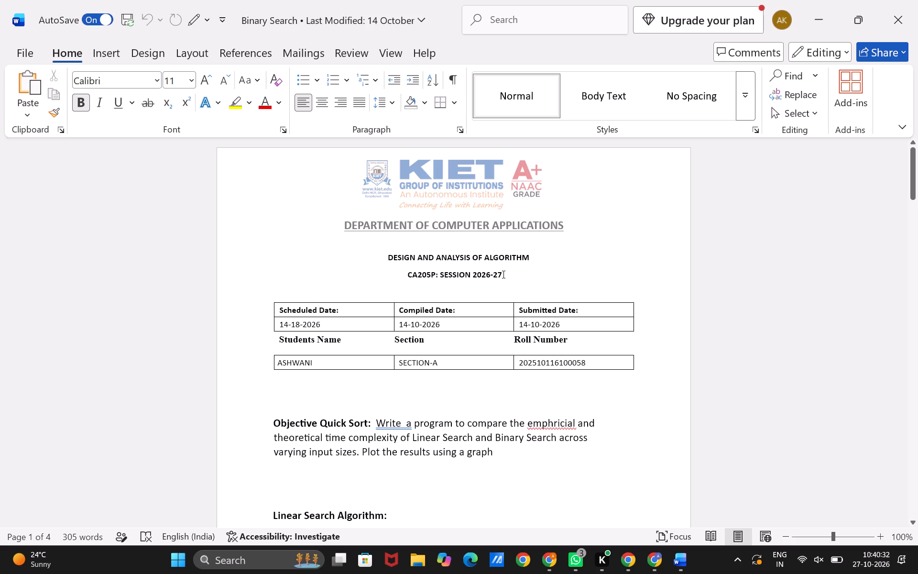
{"action": "left_click_drag", "start_coordinate": [503, 274], "coordinate": [377, 168]}
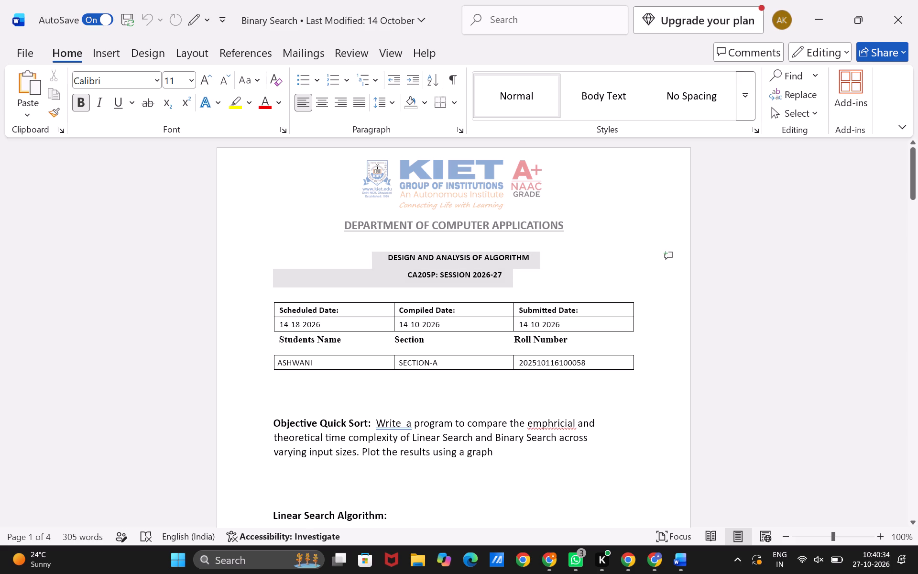
{"action": "left_click_drag", "start_coordinate": [377, 168], "coordinate": [466, 280]}
{"action": "left_click", "coordinate": [371, 240]}
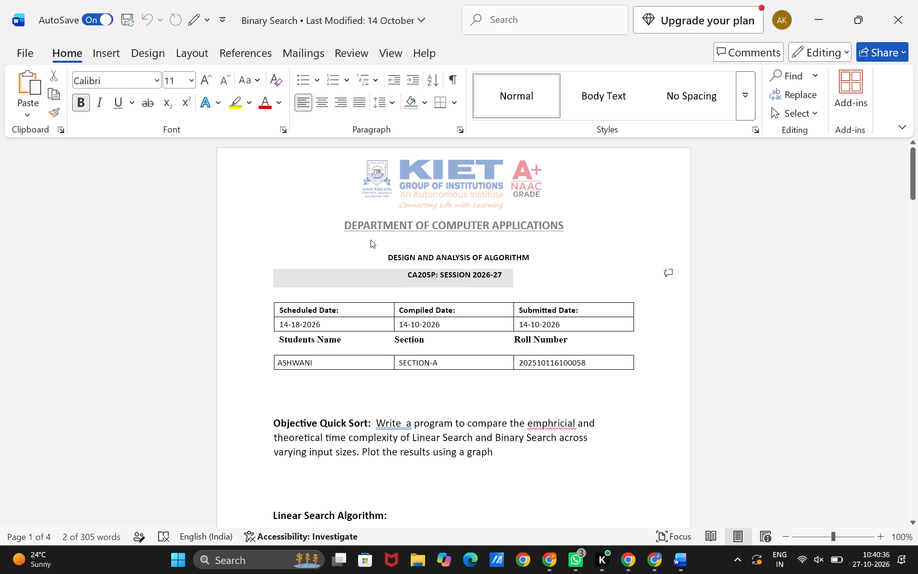
{"action": "double_click", "coordinate": [412, 193]}
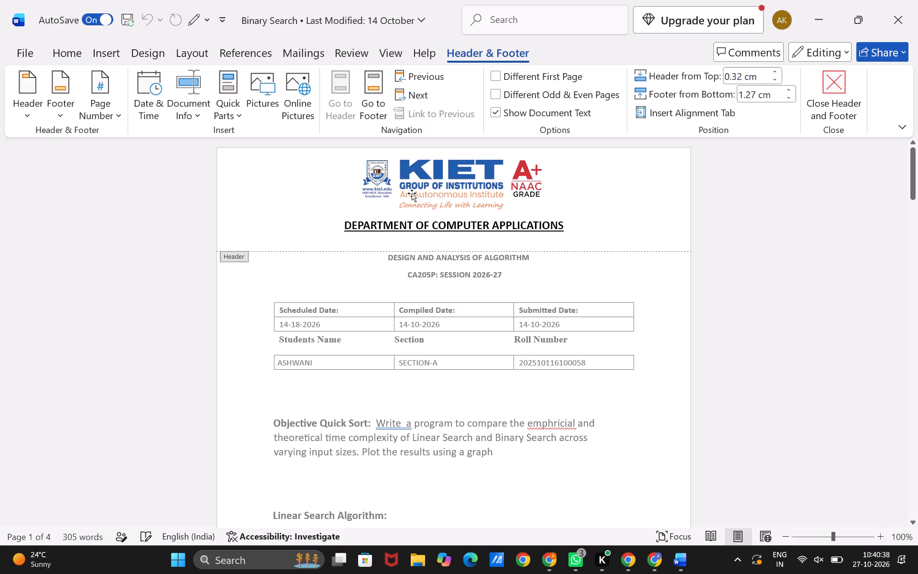
{"action": "left_click", "coordinate": [412, 193]}
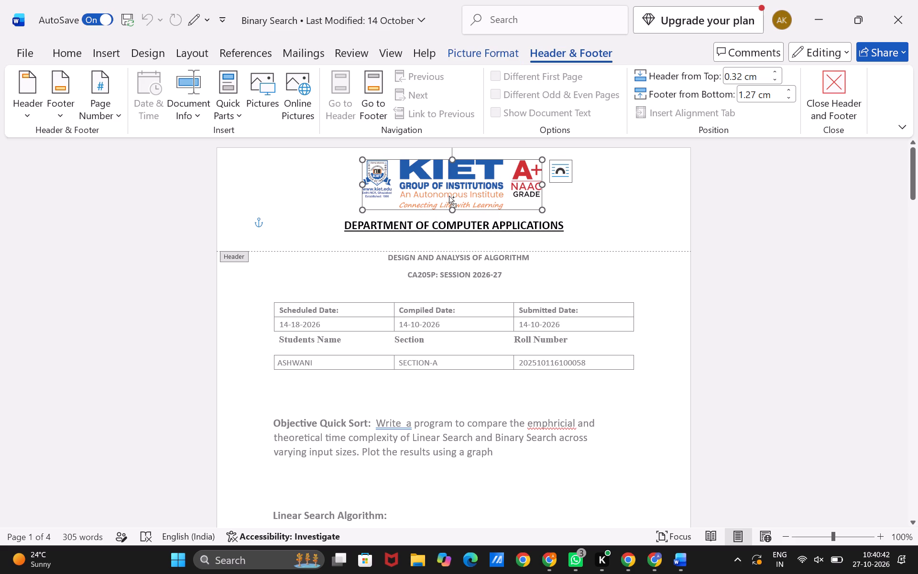
{"action": "key", "text": "ctrl+c"}
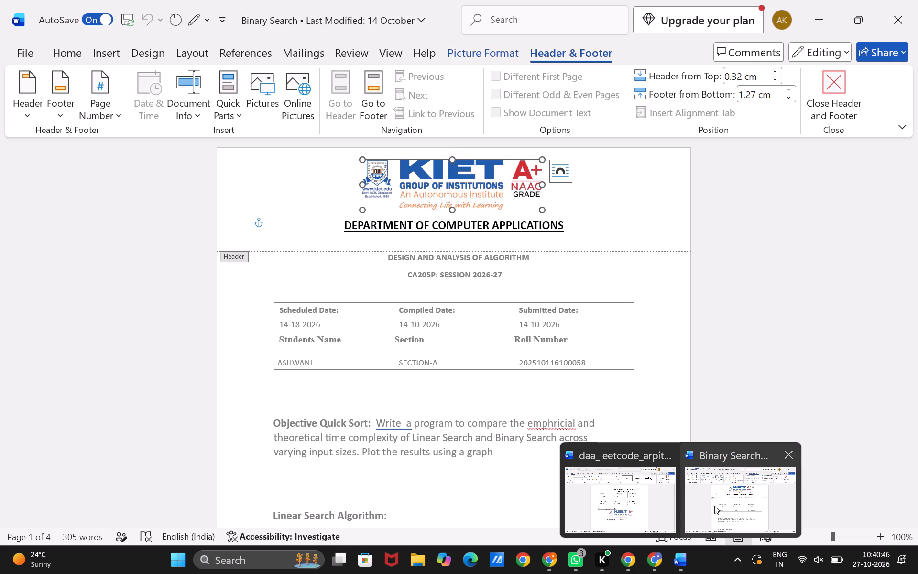
Switch back to the daa_leetcode document and paste the copied KIET logo on the empty first line of page 1.
{"action": "left_click", "coordinate": [720, 499]}
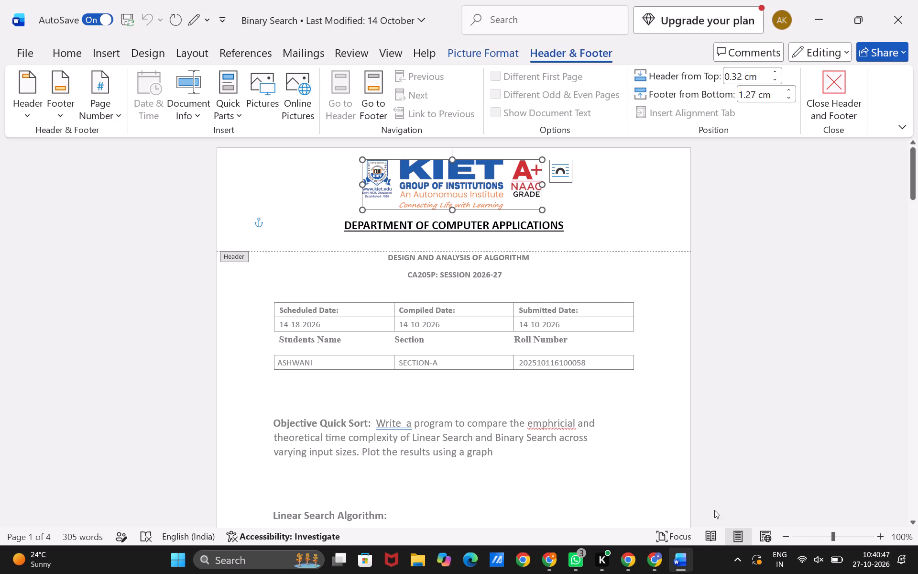
{"action": "left_click", "coordinate": [635, 476]}
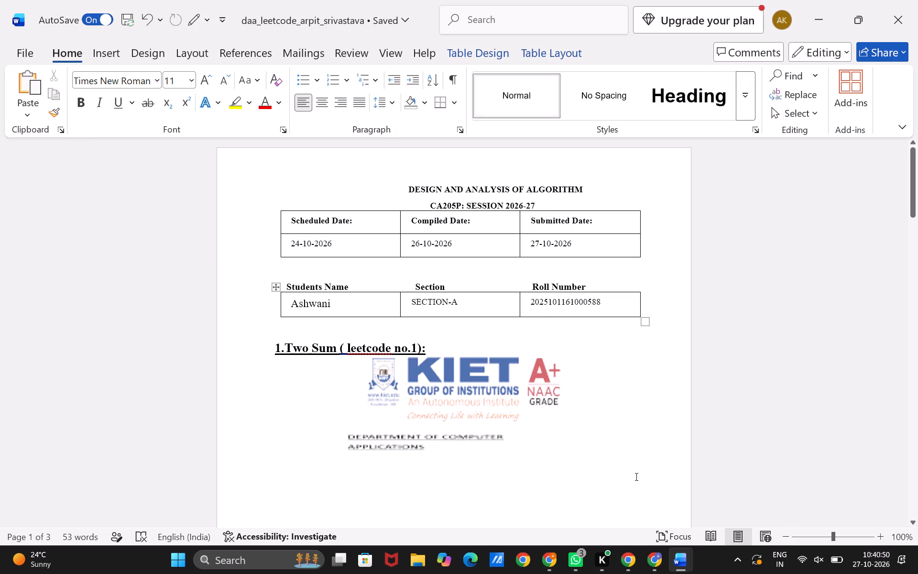
{"action": "left_click", "coordinate": [408, 178]}
{"action": "key", "text": "Left"}
{"action": "key", "text": "Left"}
{"action": "key", "text": "Left"}
{"action": "key", "text": "Left"}
{"action": "key", "text": "Left"}
{"action": "key", "text": "Left"}
{"action": "key", "text": "Left"}
{"action": "key", "text": "Left"}
{"action": "key", "text": "Left"}
{"action": "key", "text": "Left"}
{"action": "key", "text": "Left"}
{"action": "key", "text": "Left"}
{"action": "key", "text": "Left"}
{"action": "key", "text": "Left"}
{"action": "key", "text": "Left"}
{"action": "key", "text": "Left"}
{"action": "key", "text": "Left"}
{"action": "key", "text": "Left"}
{"action": "key", "text": "Left"}
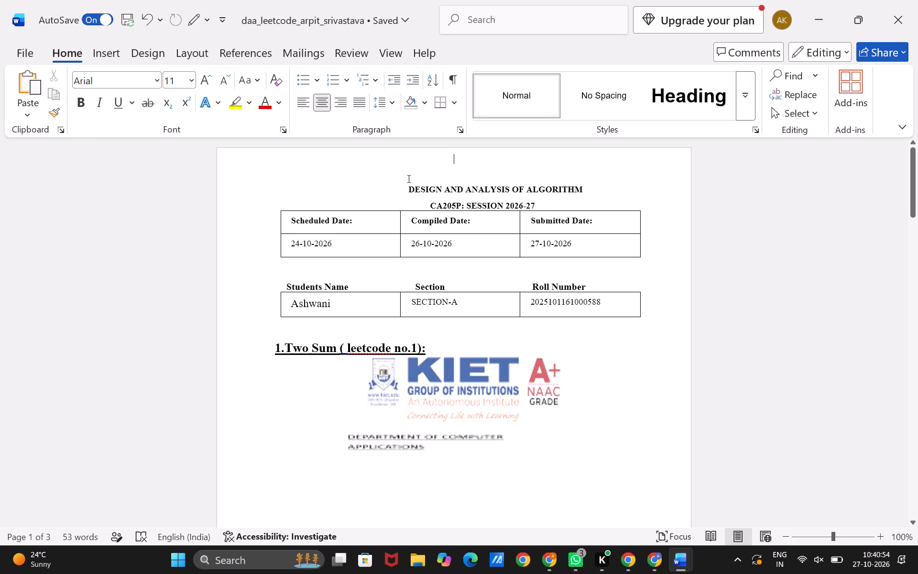
{"action": "key", "text": "ctrl+v"}
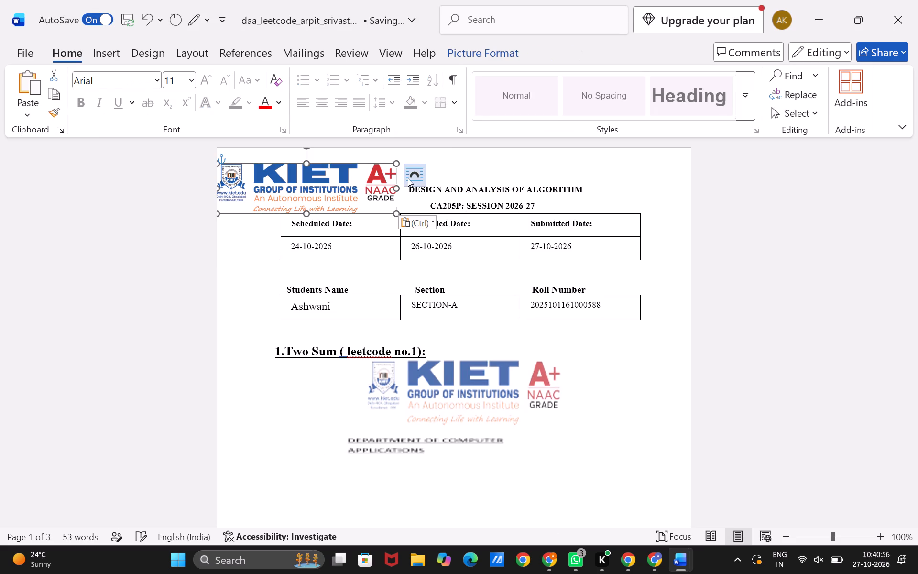
Insert six blank lines before the DESIGN AND ANALYSIS OF ALGORITHM heading to make room for the pasted logo.
{"action": "left_click", "coordinate": [407, 190]}
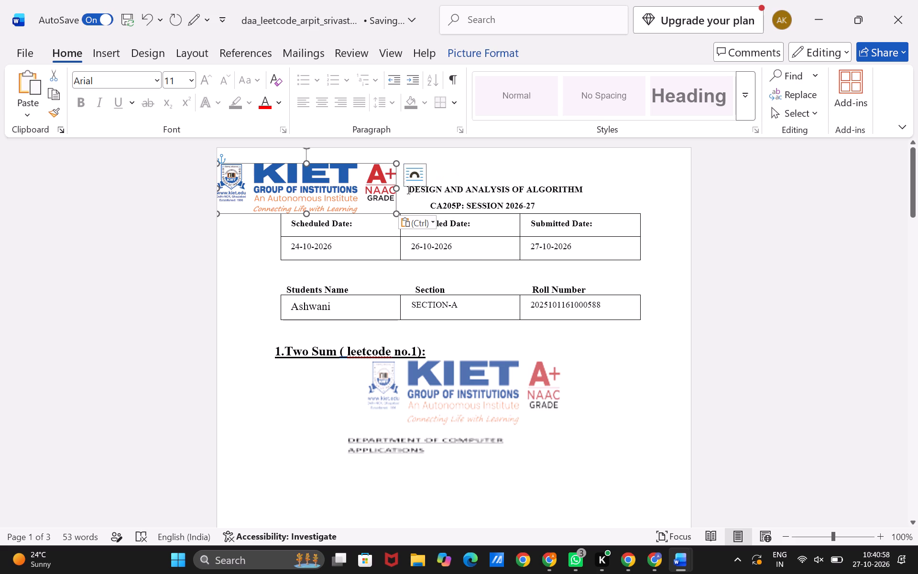
{"action": "key", "text": "Return"}
{"action": "key", "text": "Return"}
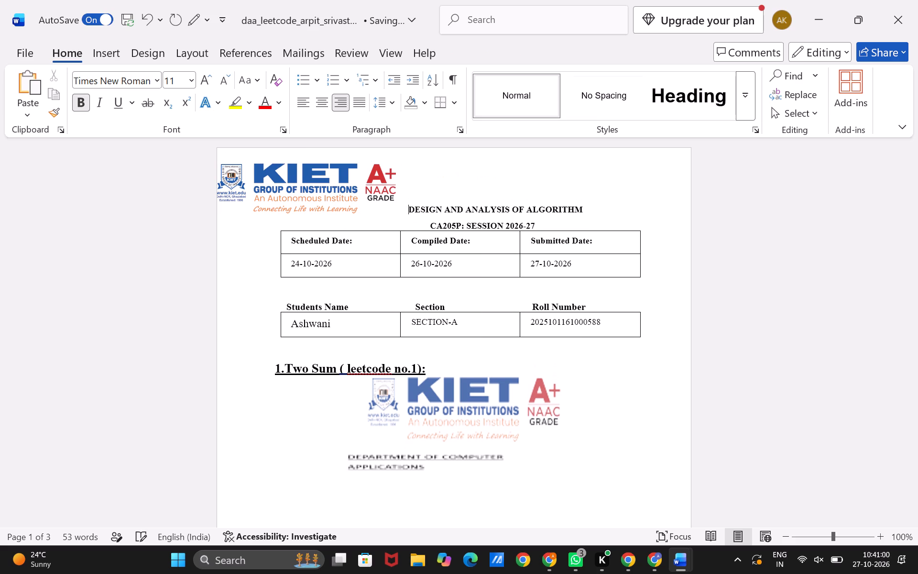
{"action": "key", "text": "Return"}
{"action": "key", "text": "Return"}
{"action": "key", "text": "Return"}
{"action": "key", "text": "Return"}
Move the pasted KIET logo to the top centre of page 1, above the DESIGN AND ANALYSIS OF ALGORITHM heading.
{"action": "left_click", "coordinate": [357, 167]}
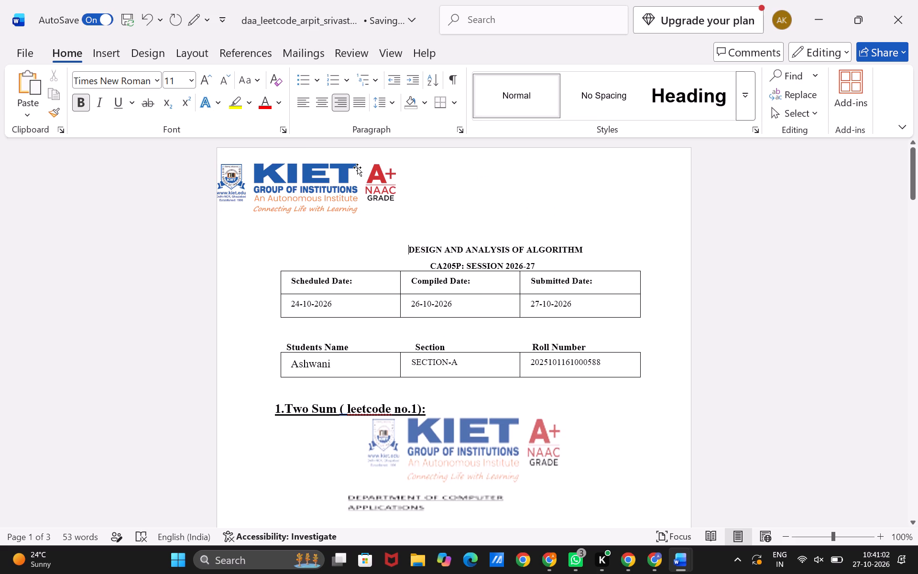
{"action": "left_click_drag", "start_coordinate": [335, 188], "coordinate": [413, 209]}
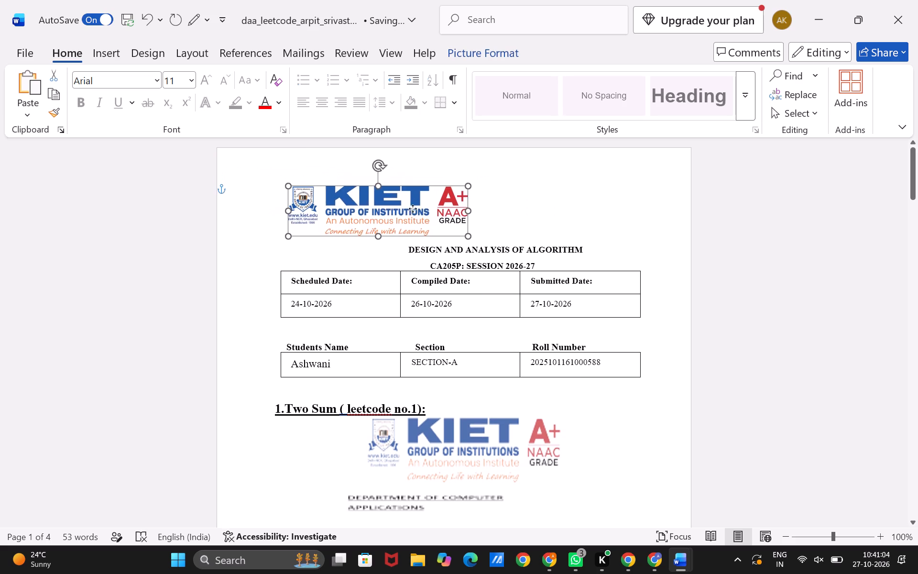
{"action": "left_click_drag", "start_coordinate": [413, 209], "coordinate": [511, 198]}
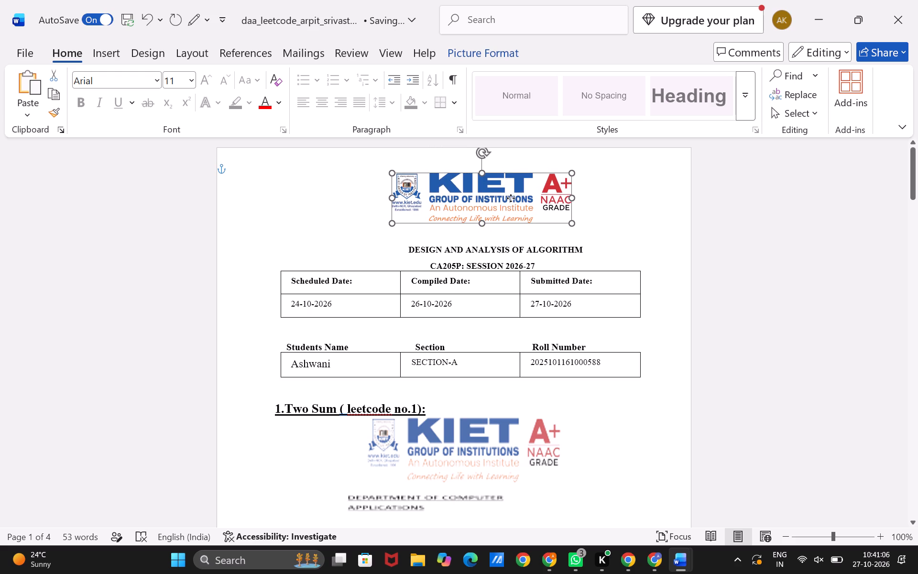
{"action": "left_click_drag", "start_coordinate": [511, 198], "coordinate": [497, 188]}
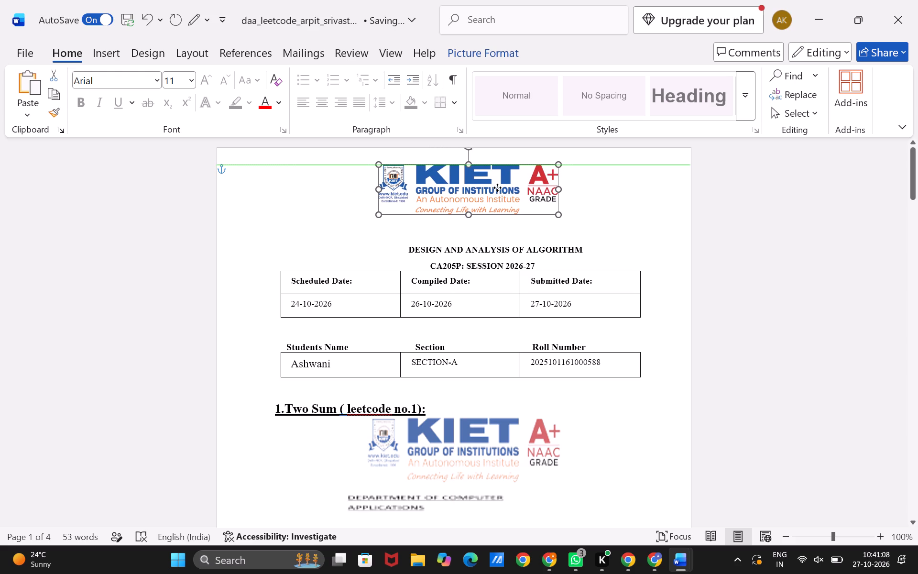
{"action": "left_click_drag", "start_coordinate": [497, 188], "coordinate": [504, 190]}
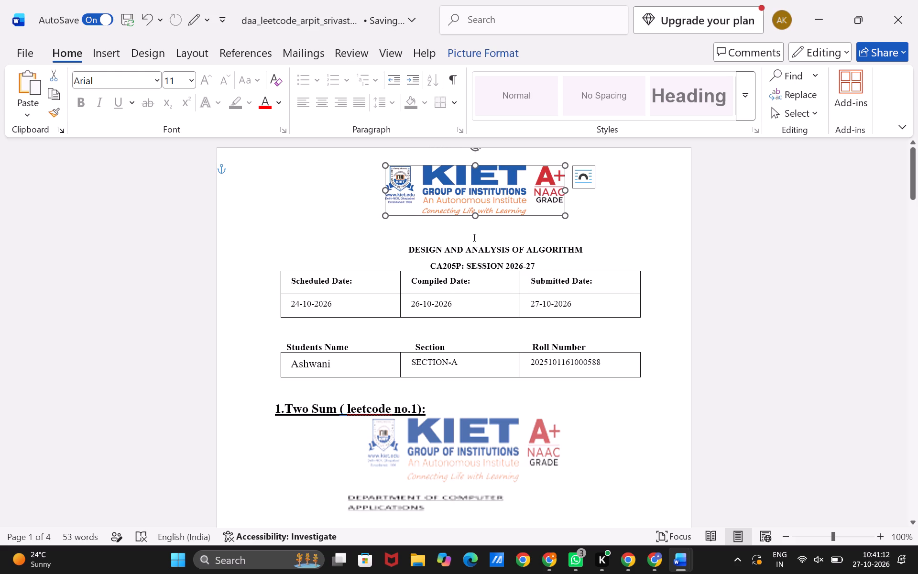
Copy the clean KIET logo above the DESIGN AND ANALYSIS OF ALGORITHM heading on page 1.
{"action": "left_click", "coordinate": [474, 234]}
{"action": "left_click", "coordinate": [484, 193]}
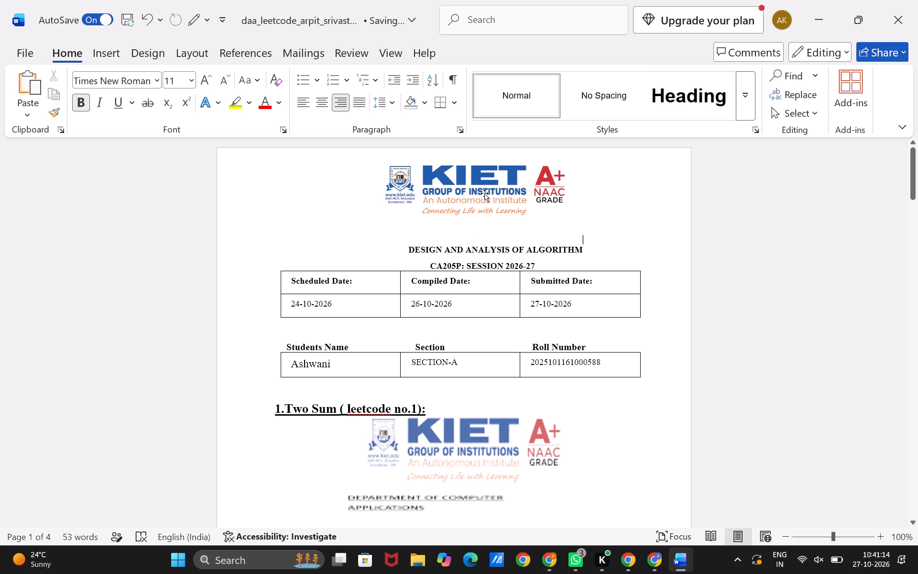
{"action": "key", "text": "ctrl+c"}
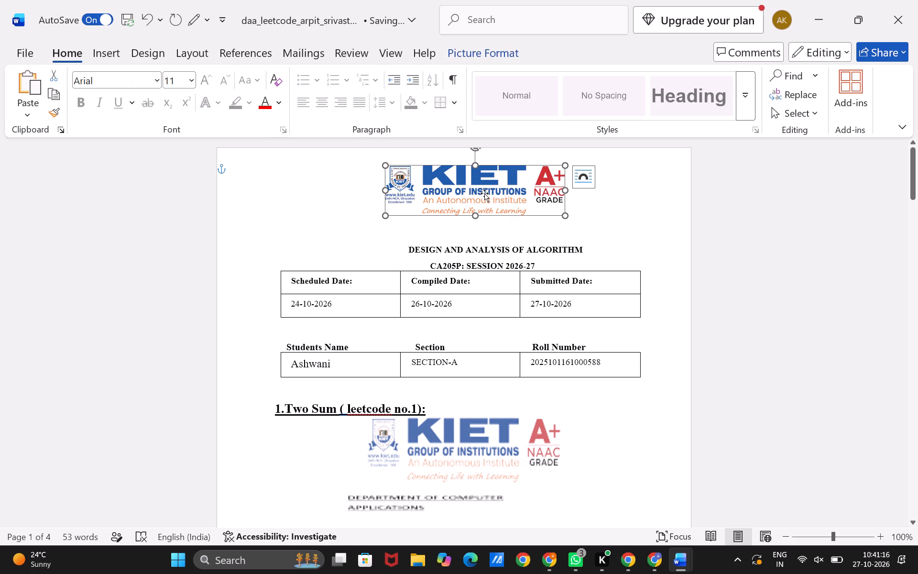
Delete the faded KIET logo picture below the "1.Two Sum ( leetcode no.1):" heading.
{"action": "left_click", "coordinate": [445, 455]}
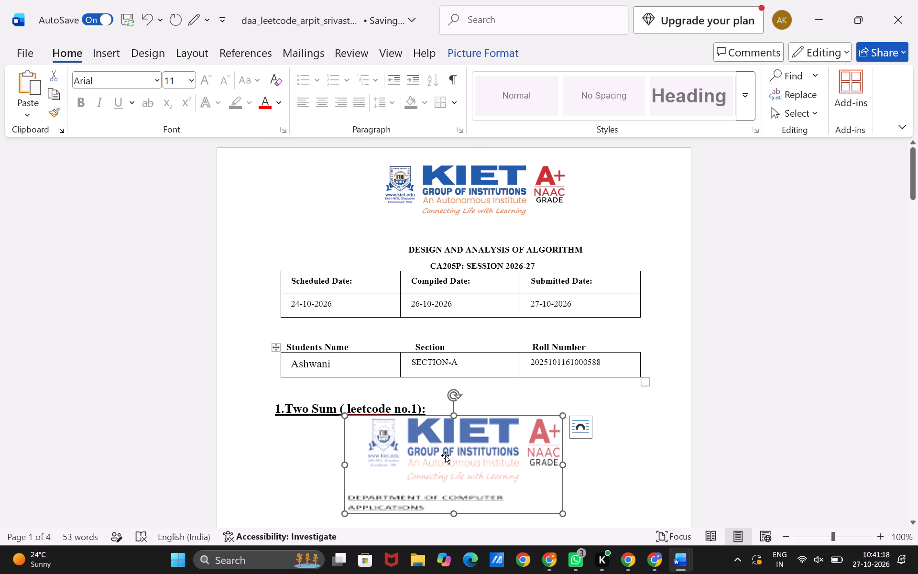
{"action": "key", "text": "Delete"}
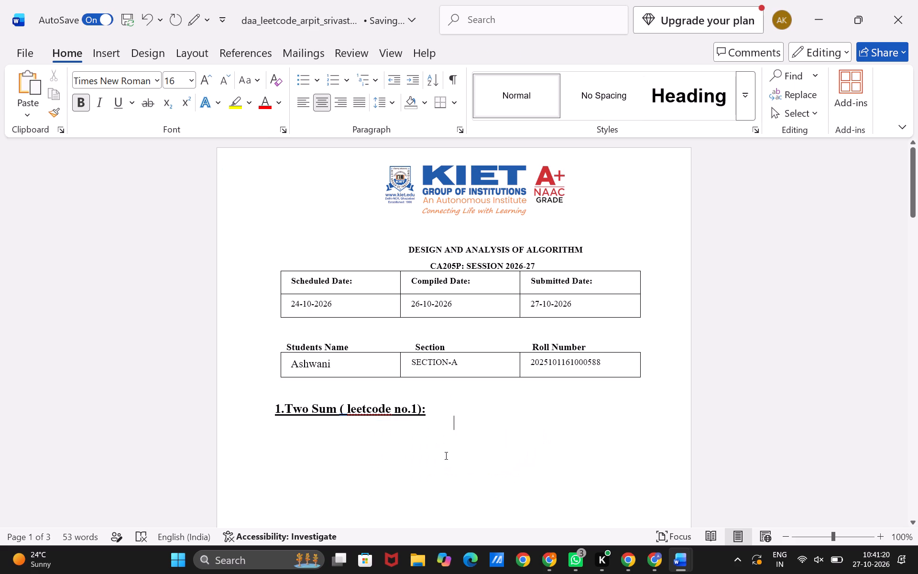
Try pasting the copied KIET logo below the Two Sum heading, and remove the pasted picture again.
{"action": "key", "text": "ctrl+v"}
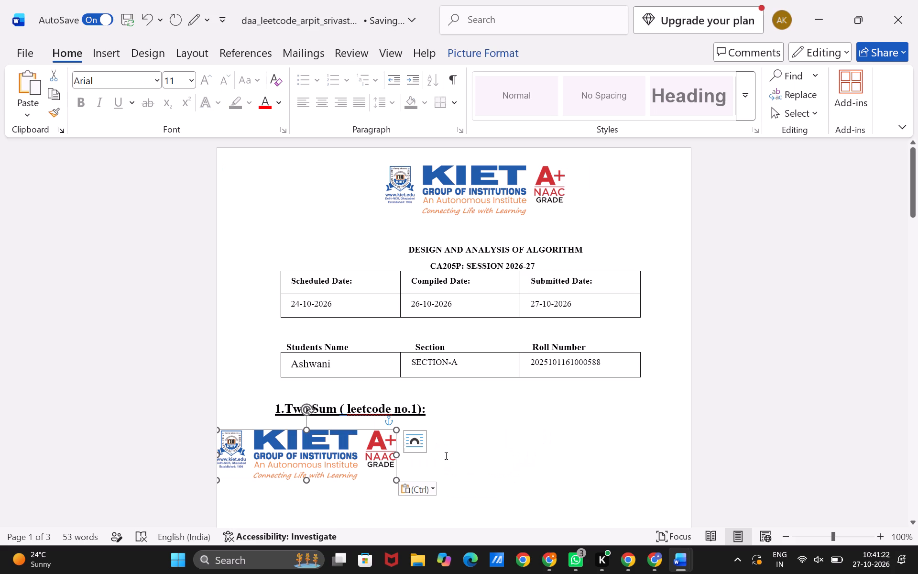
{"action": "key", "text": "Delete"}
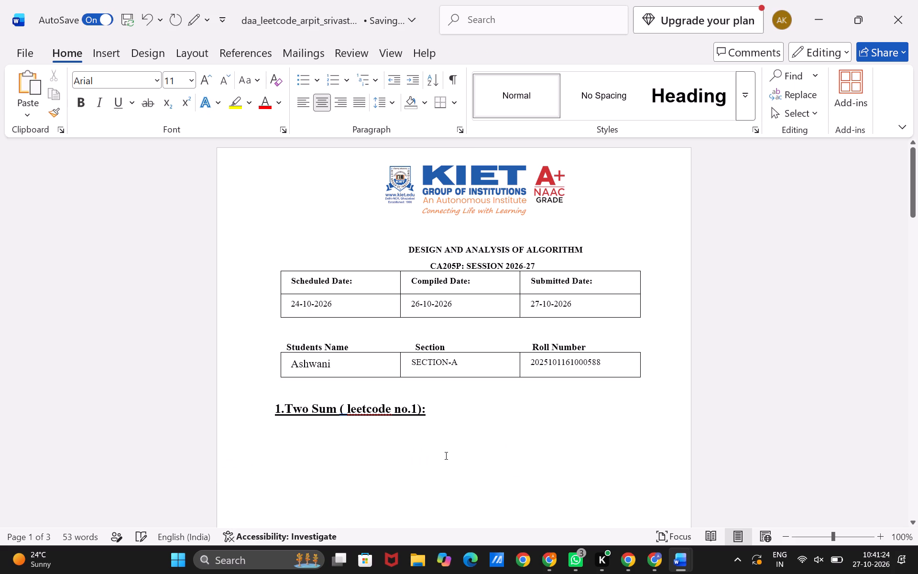
Delete the faded KIET logo picture below the "3. Search in Rotated Sorted Array" heading on page 2.
{"action": "scroll", "coordinate": [445, 455], "scroll_direction": "down", "scroll_amount": 2}
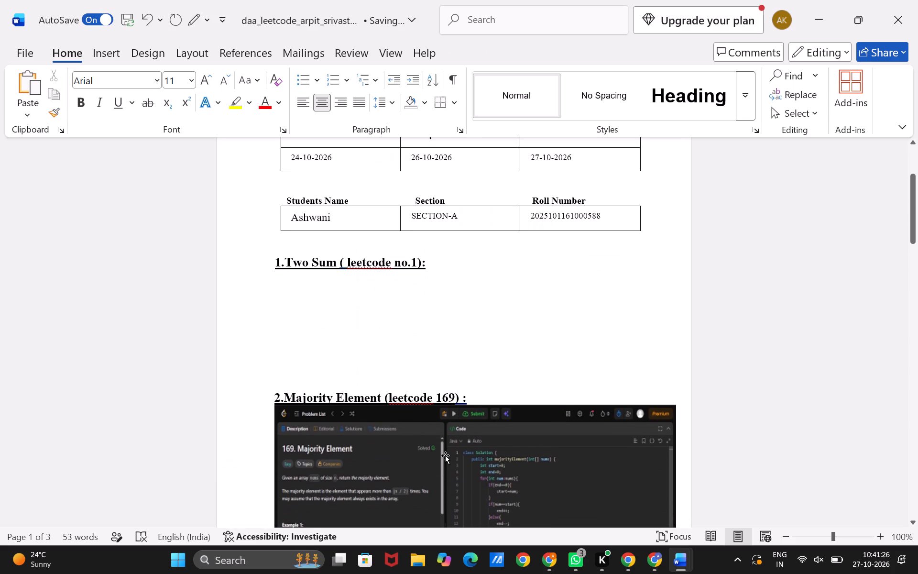
{"action": "scroll", "coordinate": [445, 455], "scroll_direction": "down", "scroll_amount": 1}
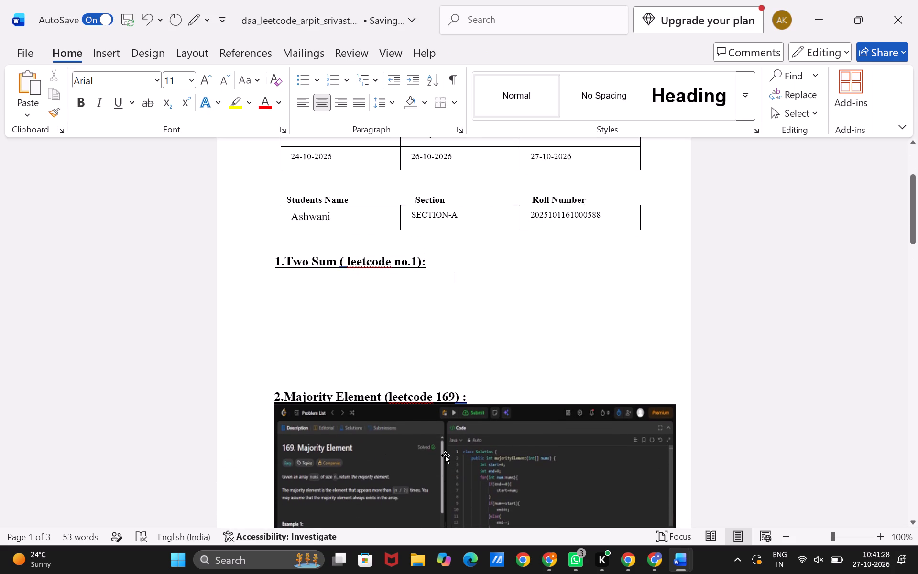
{"action": "scroll", "coordinate": [445, 455], "scroll_direction": "down", "scroll_amount": 3}
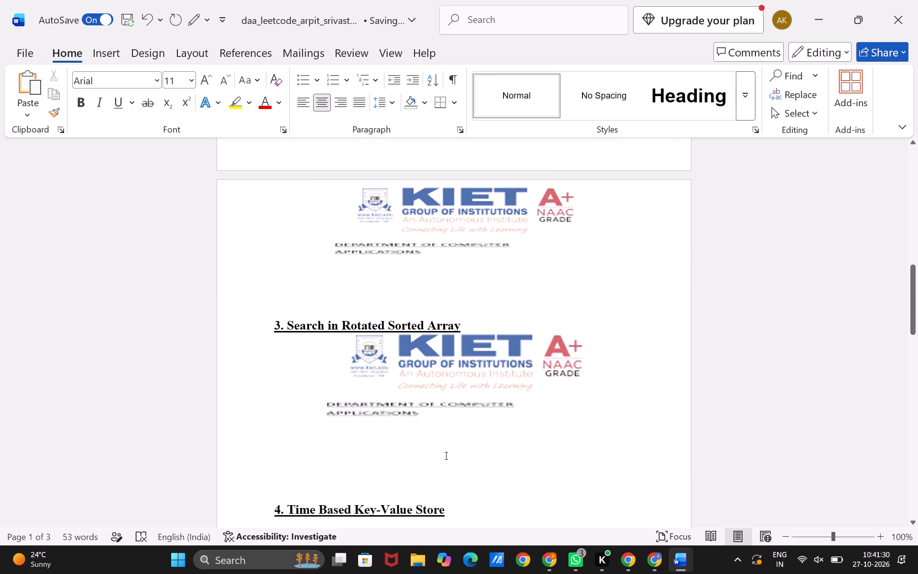
{"action": "scroll", "coordinate": [445, 455], "scroll_direction": "down", "scroll_amount": 2}
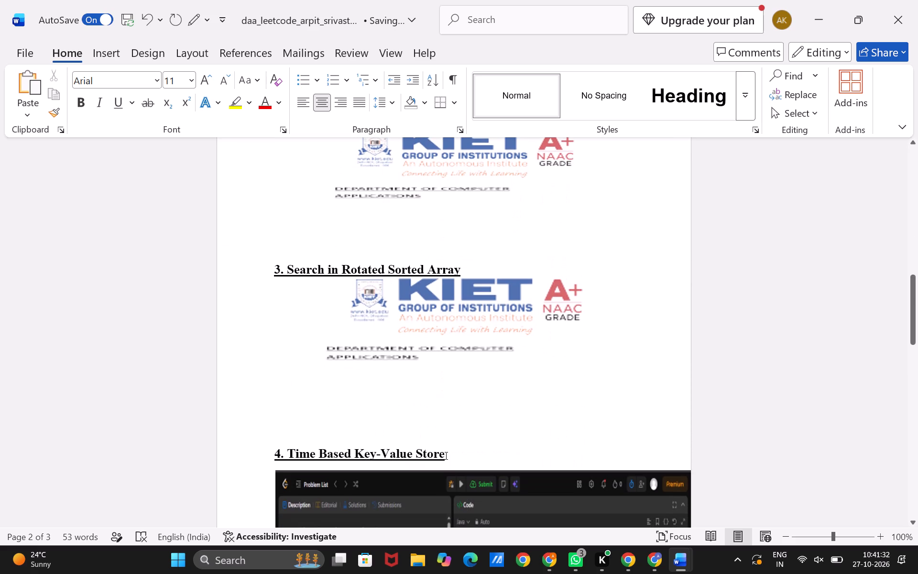
{"action": "scroll", "coordinate": [445, 455], "scroll_direction": "down", "scroll_amount": 2}
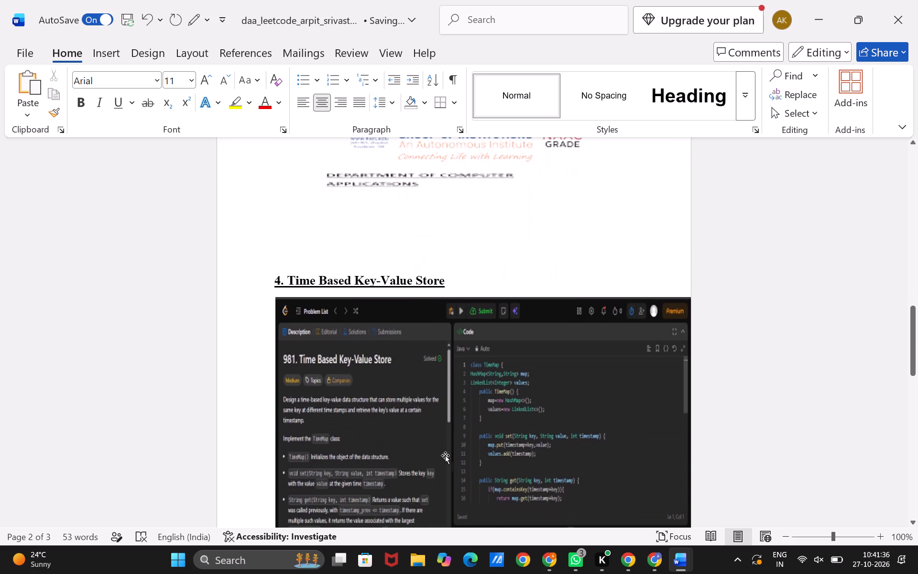
{"action": "scroll", "coordinate": [445, 455], "scroll_direction": "down", "scroll_amount": 2}
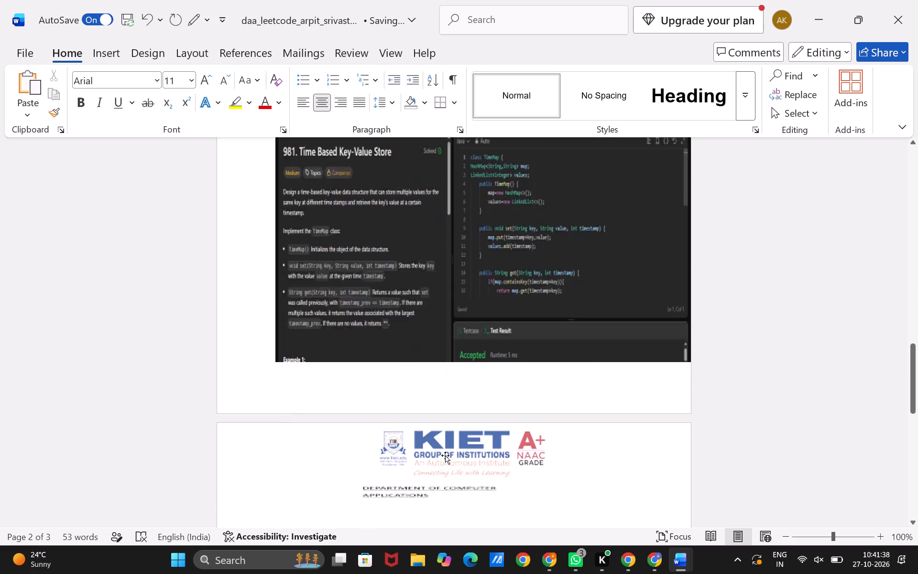
{"action": "scroll", "coordinate": [445, 455], "scroll_direction": "down", "scroll_amount": 1}
{"action": "scroll", "coordinate": [445, 455], "scroll_direction": "up", "scroll_amount": 1}
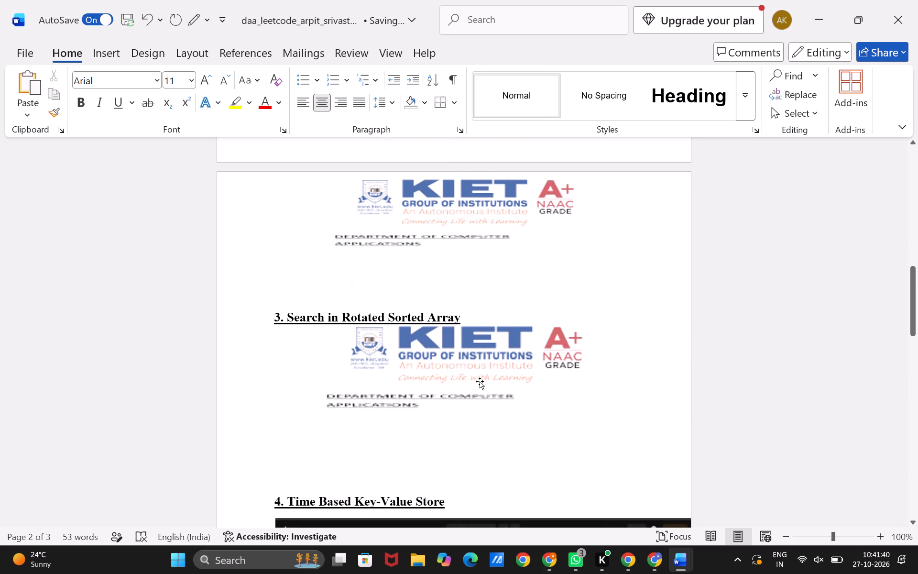
{"action": "left_click", "coordinate": [480, 381]}
{"action": "left_click_drag", "start_coordinate": [480, 381], "coordinate": [478, 428]}
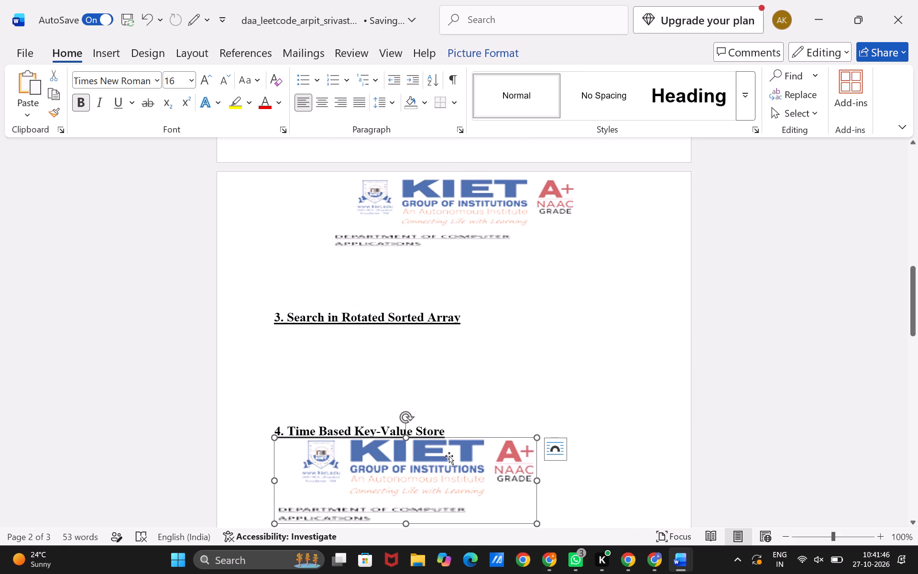
{"action": "left_click", "coordinate": [448, 475]}
{"action": "key", "text": "Delete"}
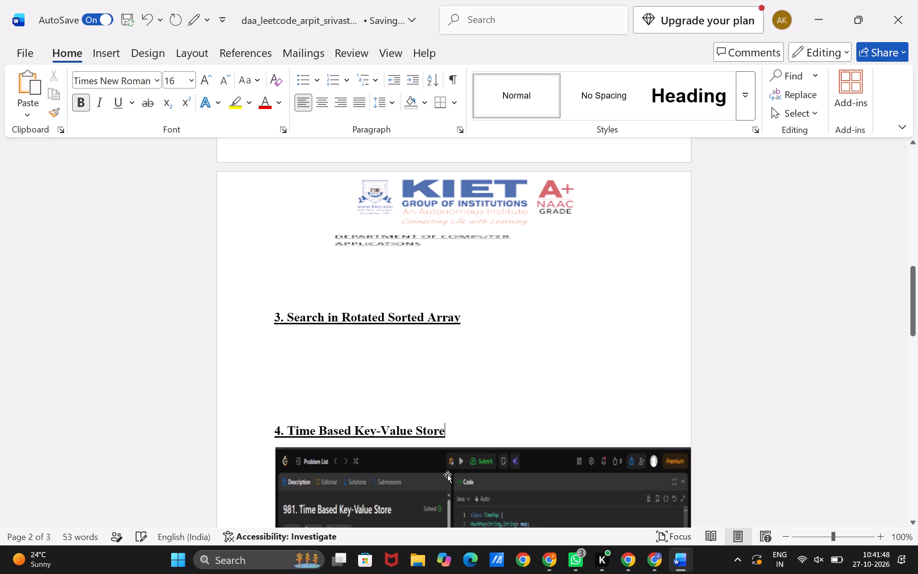
Review the report from the Two Sum section to the Time Based Key-Value Store section, checking the logos and solution screenshots.
{"action": "scroll", "coordinate": [448, 475], "scroll_direction": "up", "scroll_amount": 4}
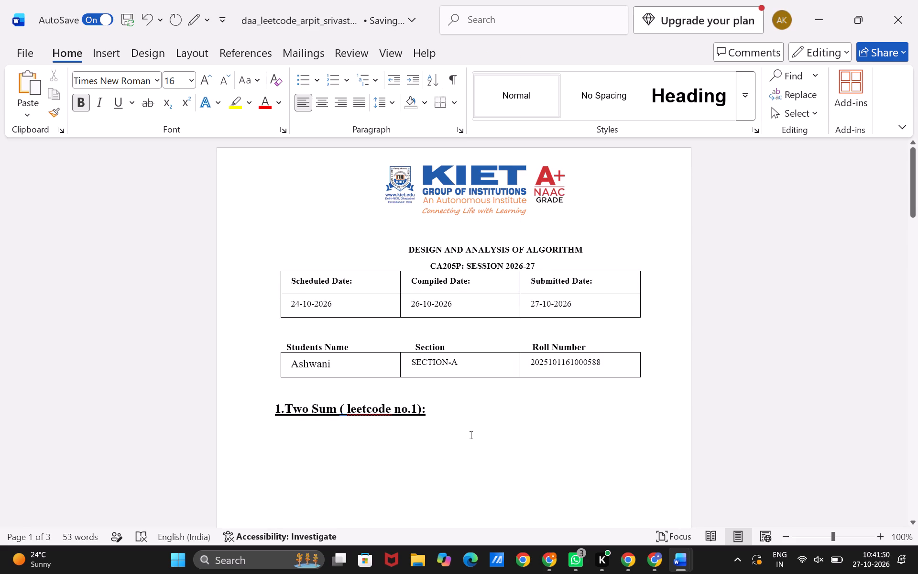
{"action": "scroll", "coordinate": [470, 435], "scroll_direction": "down", "scroll_amount": 5}
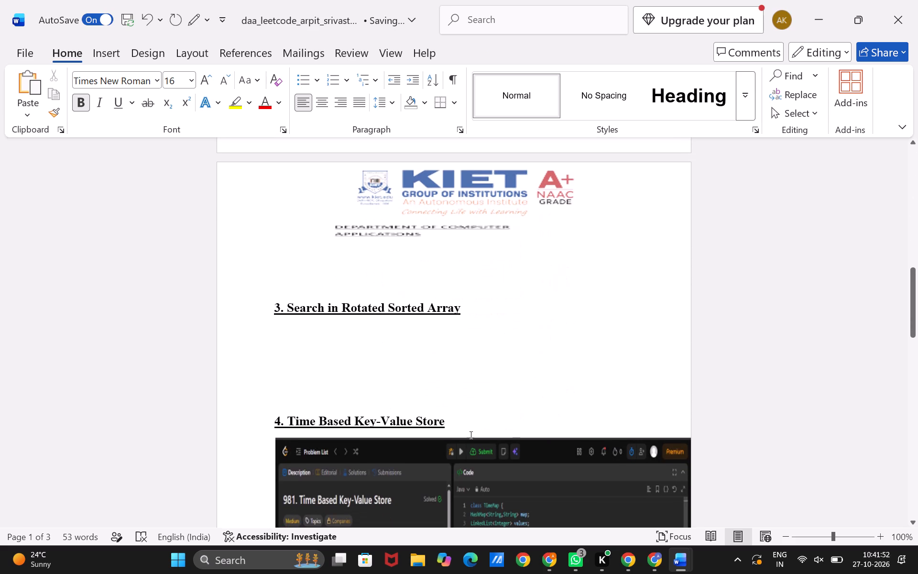
{"action": "scroll", "coordinate": [470, 435], "scroll_direction": "down", "scroll_amount": 2}
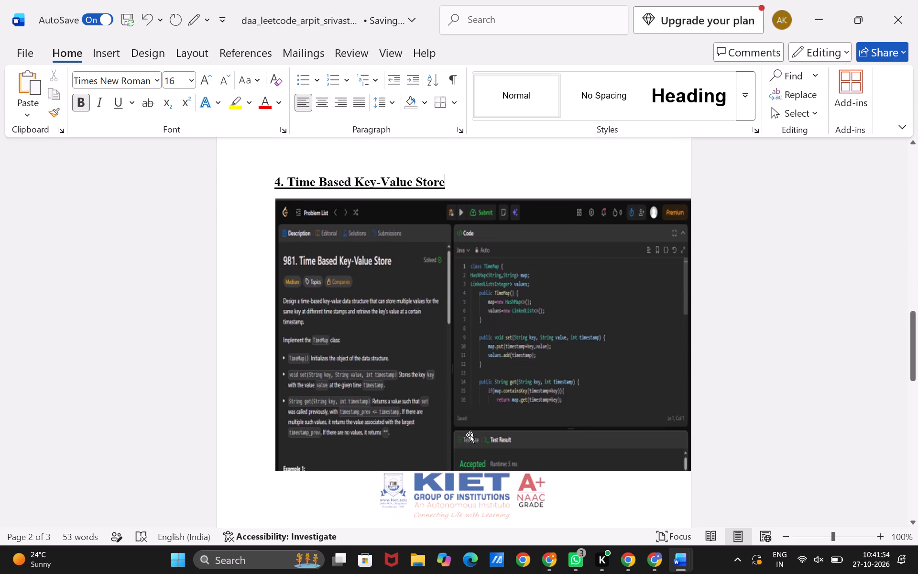
{"action": "scroll", "coordinate": [470, 435], "scroll_direction": "up", "scroll_amount": 5}
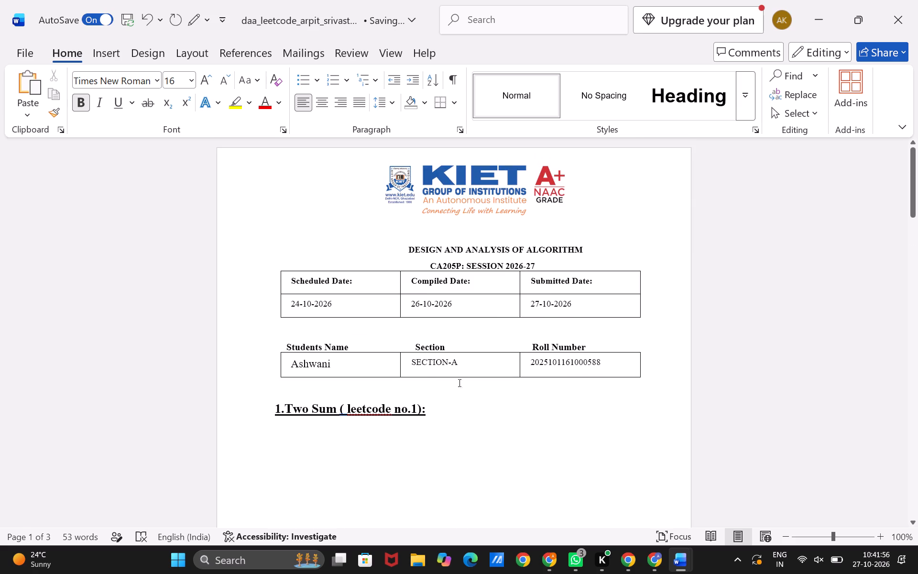
{"action": "scroll", "coordinate": [443, 408], "scroll_direction": "up", "scroll_amount": 1}
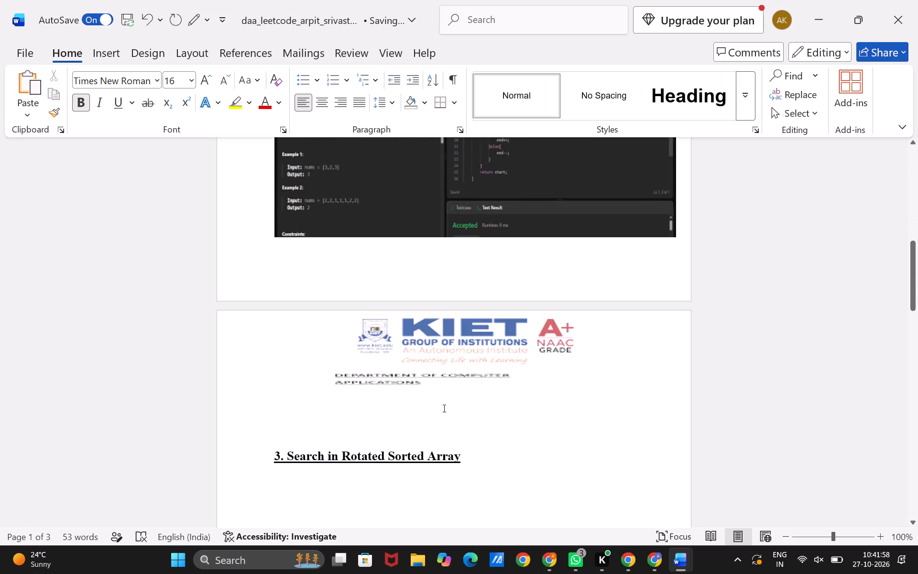
{"action": "scroll", "coordinate": [443, 408], "scroll_direction": "up", "scroll_amount": 2}
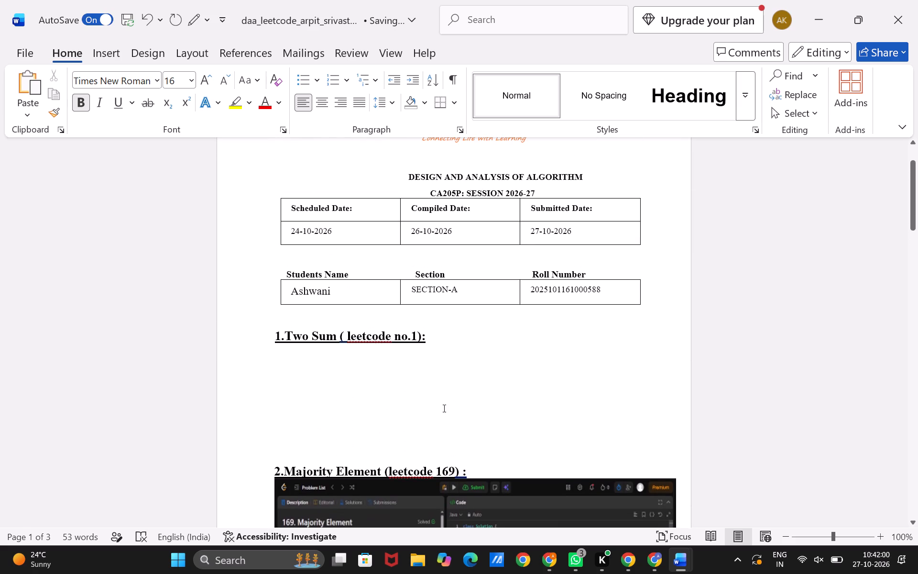
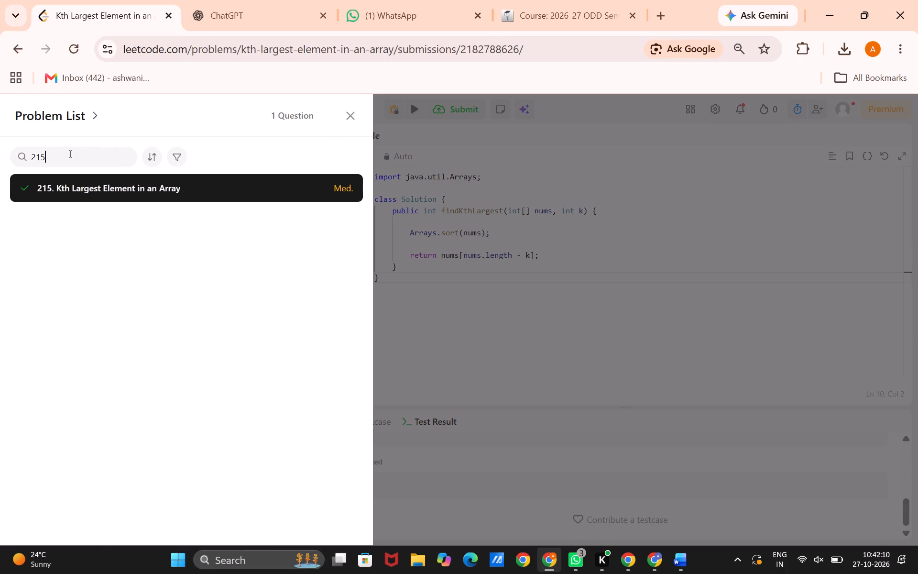
Search the LeetCode problem list for 1 and open the problem "1. Two Sum".
{"action": "key", "text": "BackSpace"}
{"action": "key", "text": "BackSpace"}
{"action": "key", "text": "BackSpace"}
{"action": "key", "text": "BackSpace"}
{"action": "key", "text": "BackSpace"}
{"action": "key", "text": "BackSpace"}
{"action": "key", "text": "BackSpace"}
{"action": "key", "text": "BackSpace"}
{"action": "key", "text": "BackSpace"}
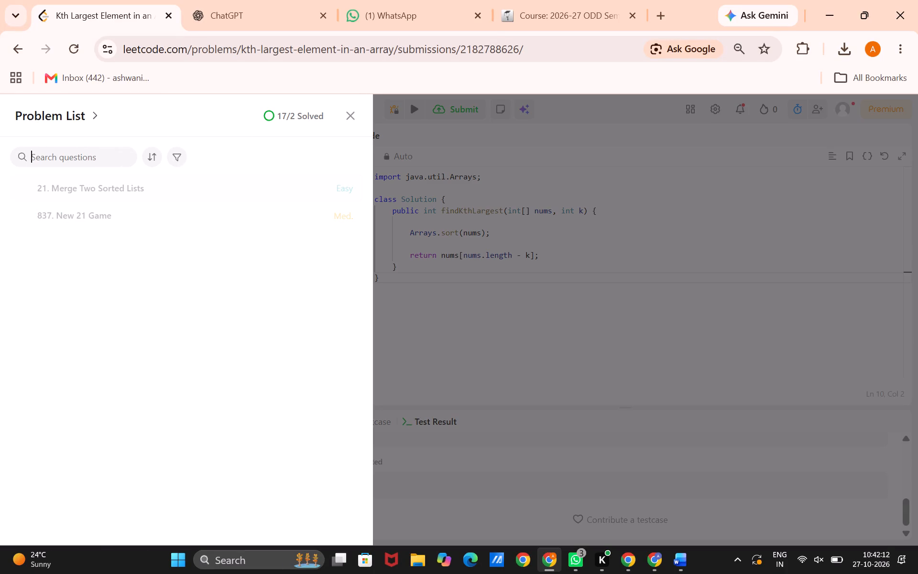
{"action": "key", "text": "1"}
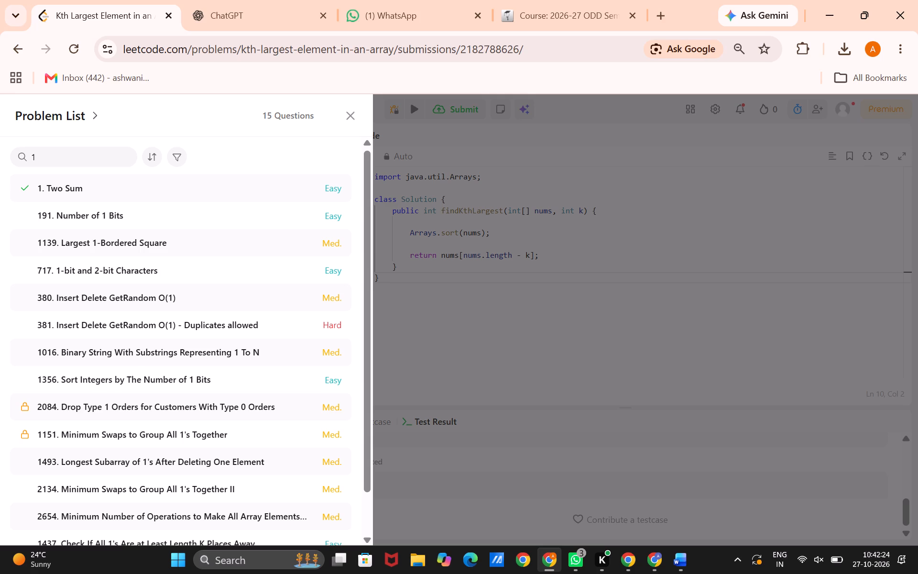
{"action": "left_click", "coordinate": [64, 182]}
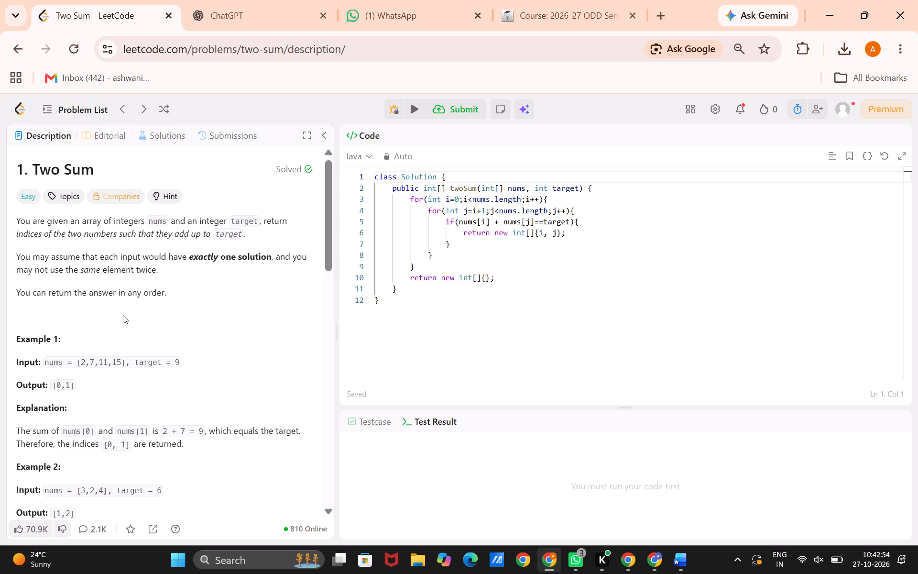
Snip the area of the LeetCode page showing the Two Sum problem description and its full Java solution code.
{"action": "scroll", "coordinate": [123, 315], "scroll_direction": "down", "scroll_amount": 2}
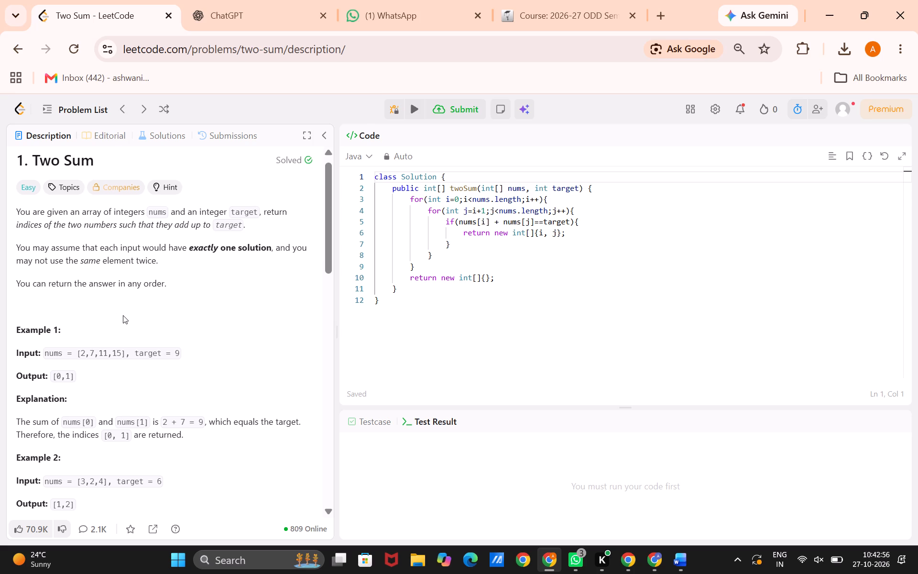
{"action": "key", "text": "ctrl+minus"}
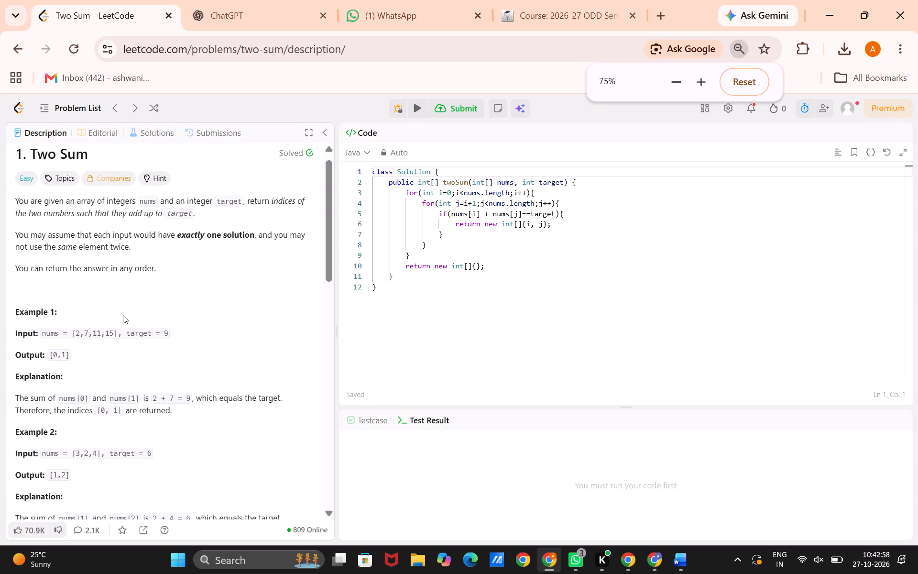
{"action": "key", "text": "ctrl+minus"}
{"action": "key", "text": "ctrl+minus"}
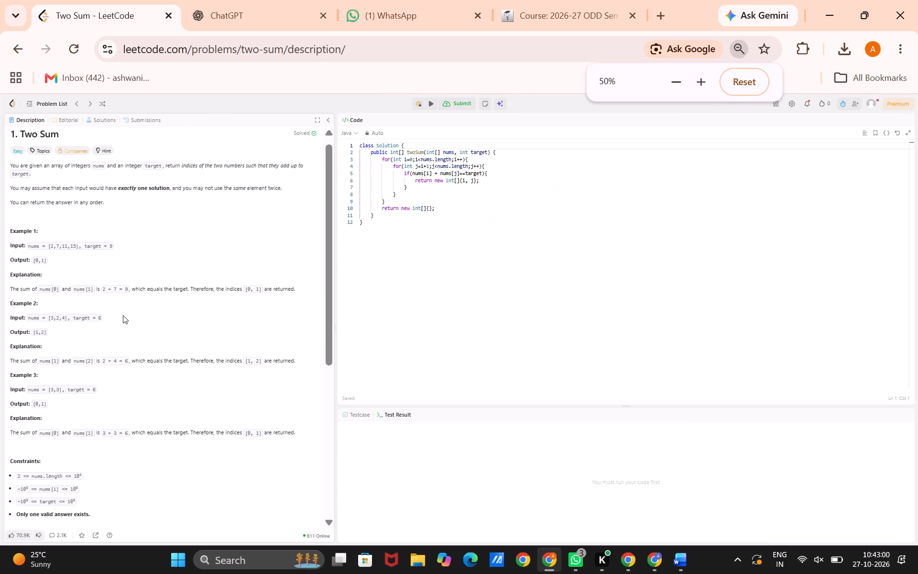
{"action": "key", "text": "ctrl+plus"}
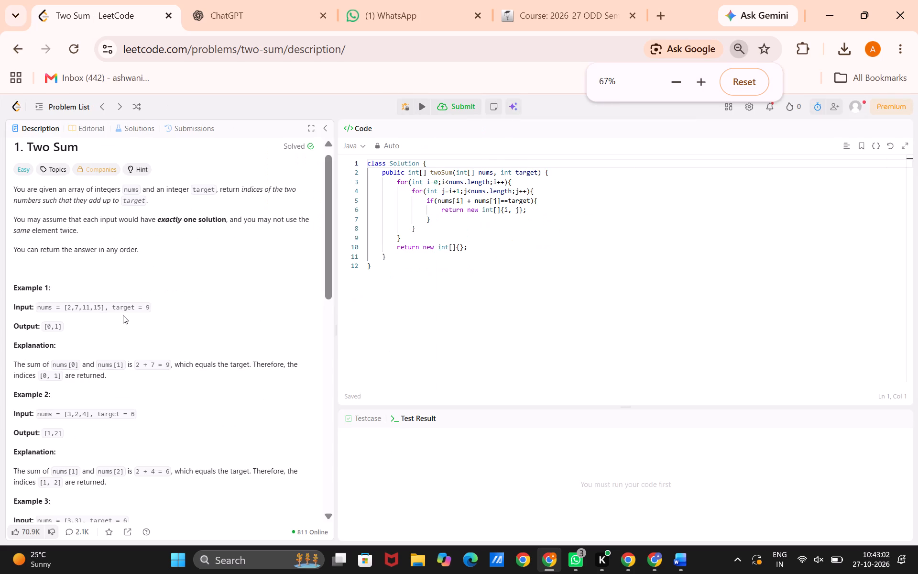
{"action": "key", "text": "ctrl+plus"}
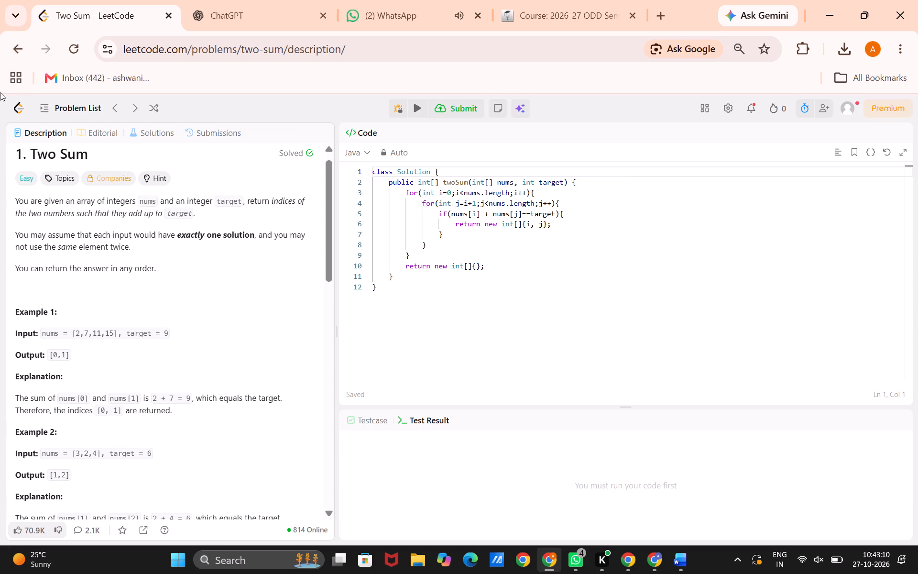
{"action": "key", "text": "shift+super+s"}
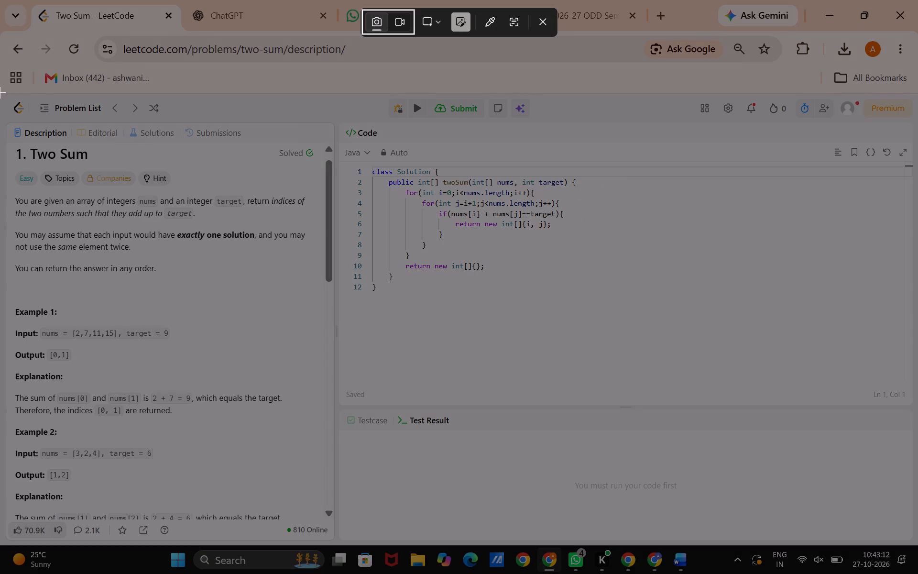
{"action": "left_click_drag", "start_coordinate": [0, 93], "coordinate": [404, 204]}
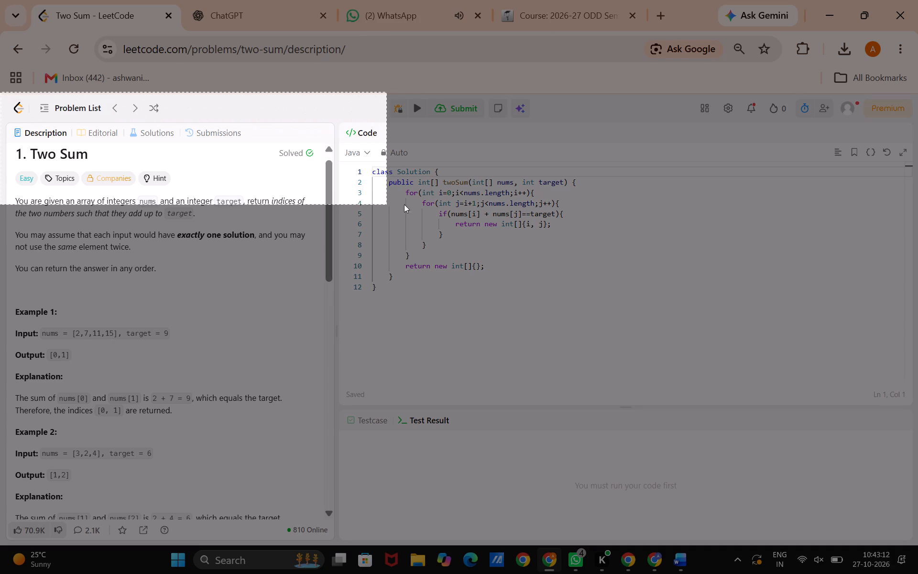
{"action": "left_click_drag", "start_coordinate": [404, 204], "coordinate": [917, 342]}
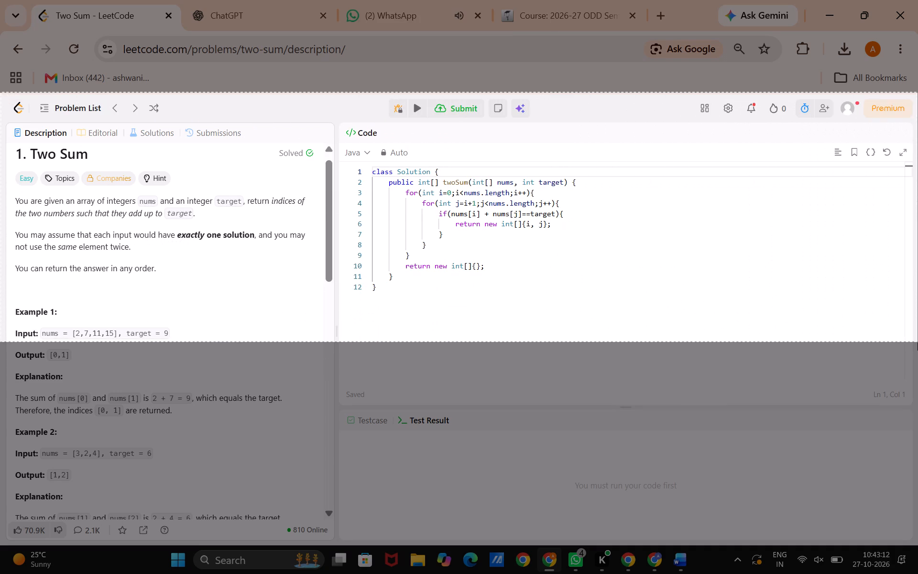
{"action": "left_click_drag", "start_coordinate": [917, 342], "coordinate": [915, 428]}
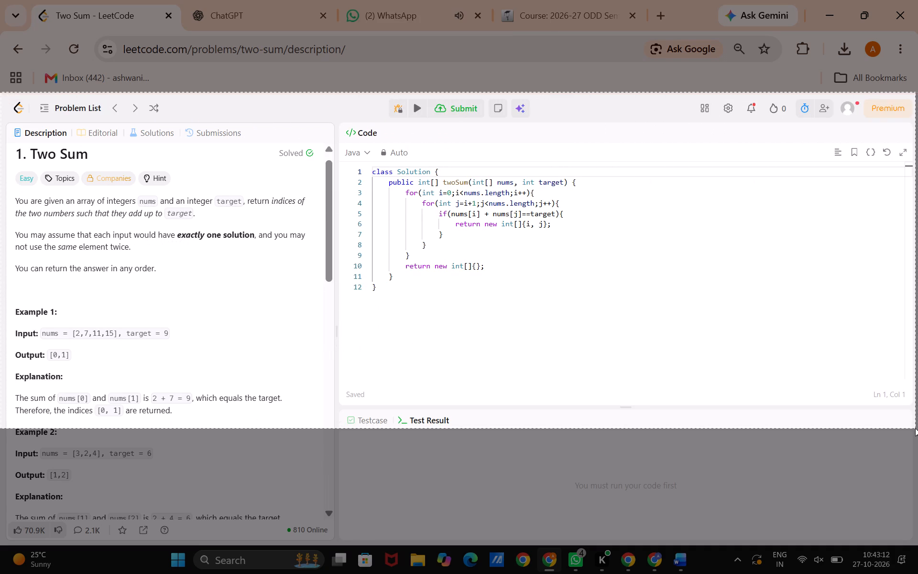
{"action": "left_click_drag", "start_coordinate": [915, 428], "coordinate": [902, 499]}
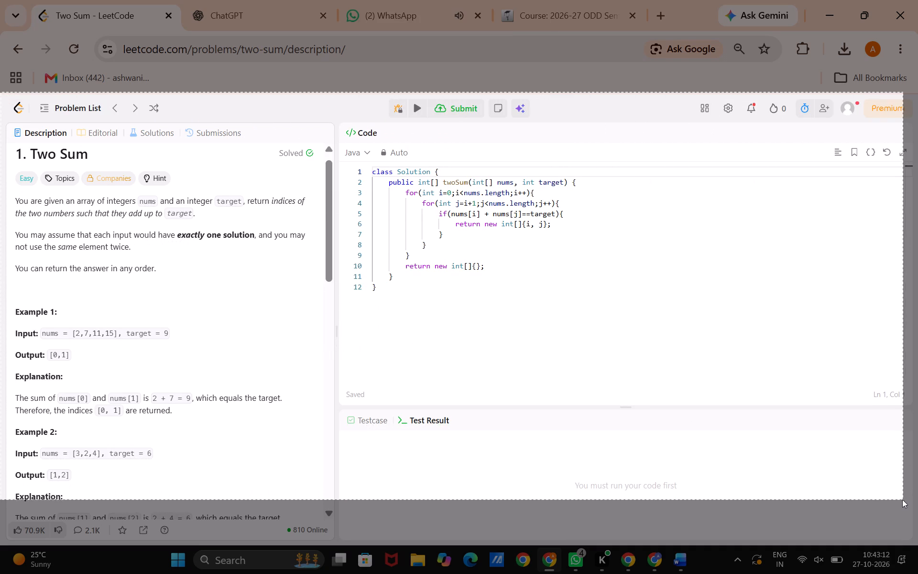
{"action": "left_click_drag", "start_coordinate": [902, 499], "coordinate": [879, 511]}
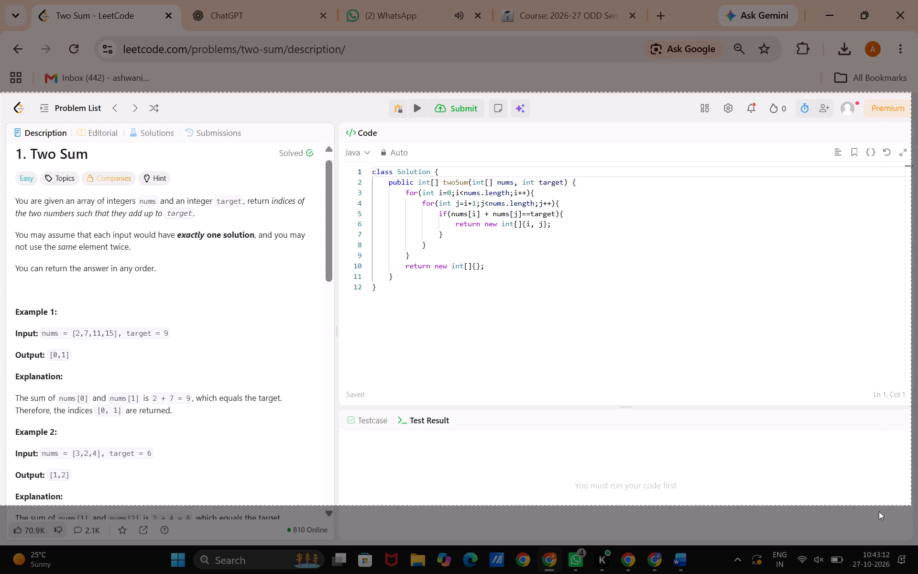
{"action": "left_click_drag", "start_coordinate": [879, 511], "coordinate": [605, 491]}
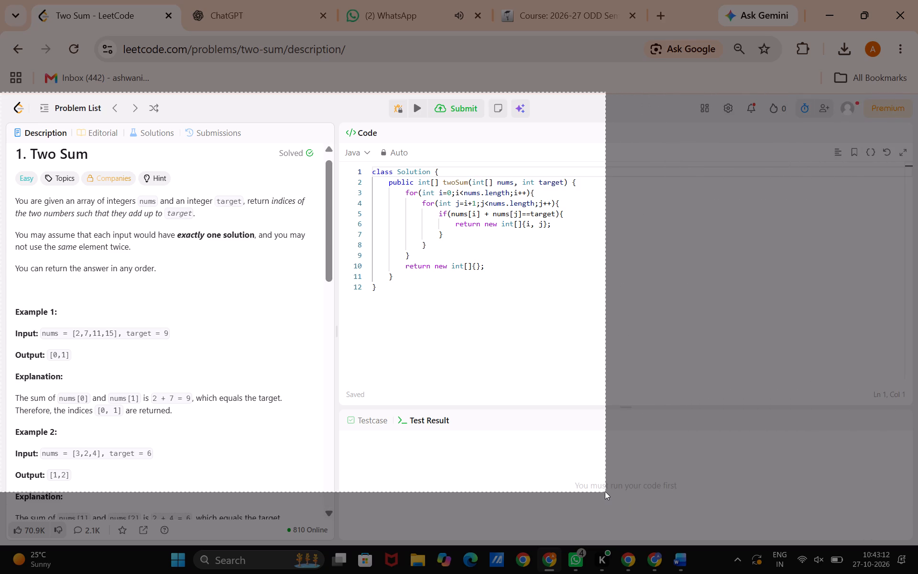
{"action": "left_click_drag", "start_coordinate": [605, 491], "coordinate": [608, 508]}
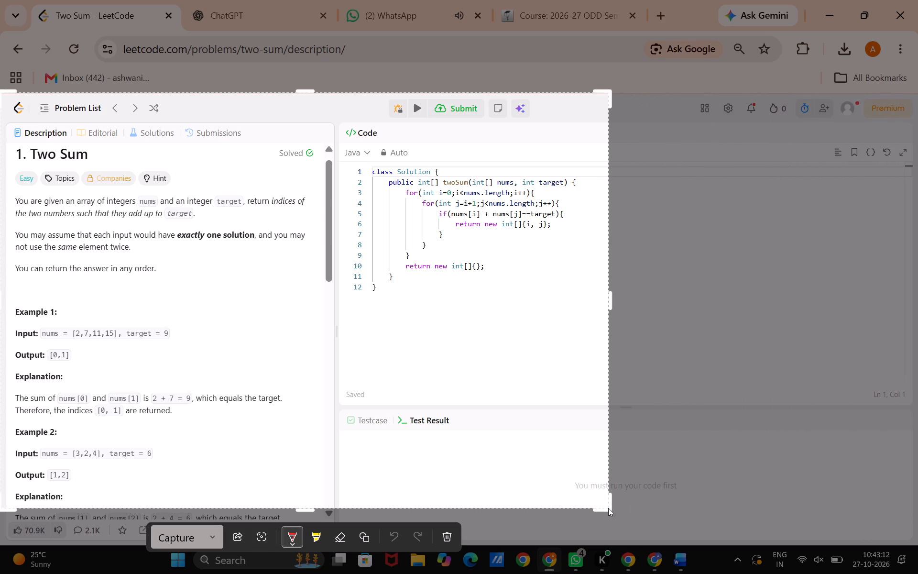
Save the snip as a PNG in the Screenshots folder under Pictures, keeping the suggested file name.
{"action": "left_click", "coordinate": [216, 530]}
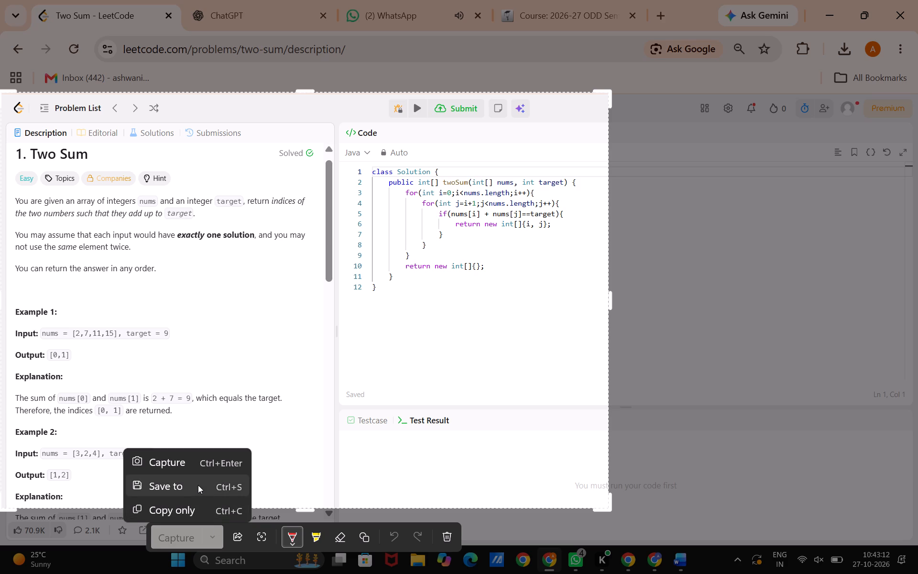
{"action": "left_click", "coordinate": [198, 485]}
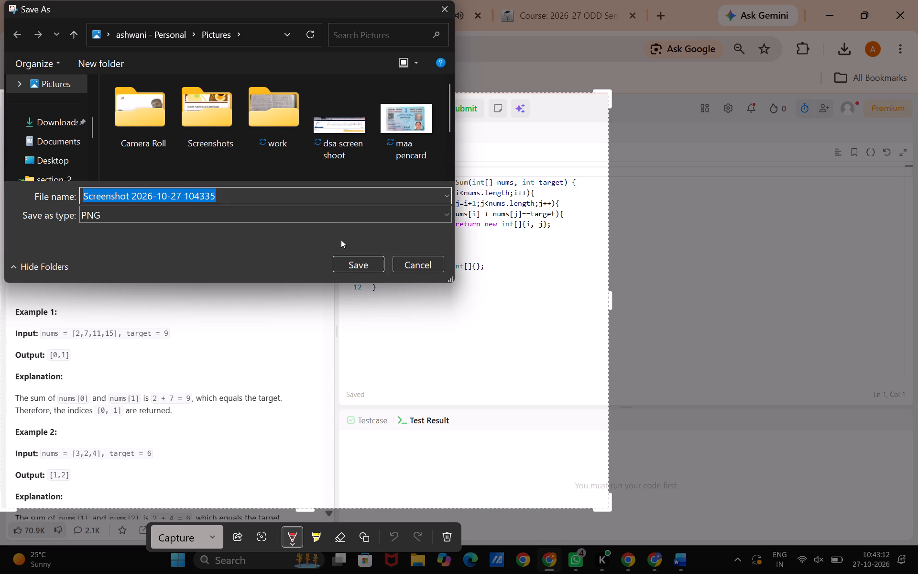
{"action": "double_click", "coordinate": [210, 127]}
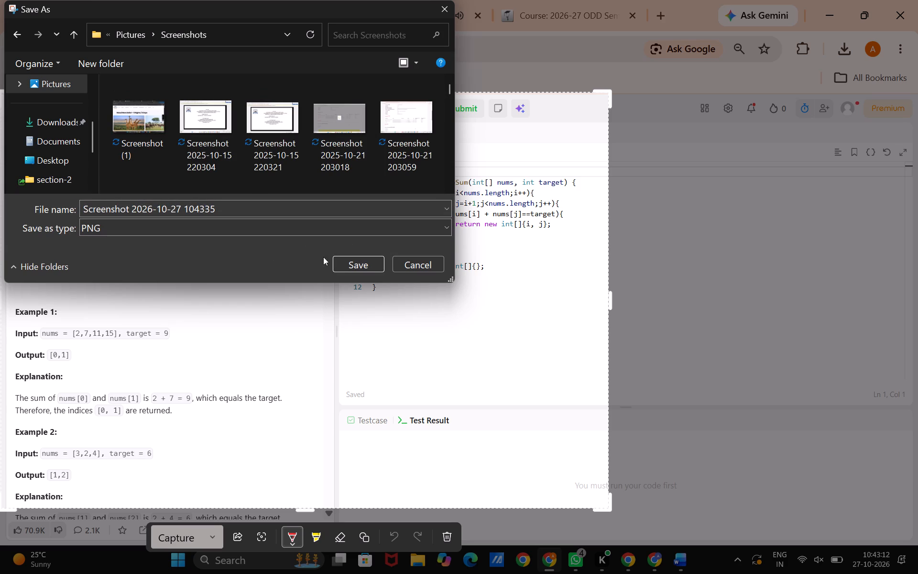
{"action": "left_click", "coordinate": [355, 265]}
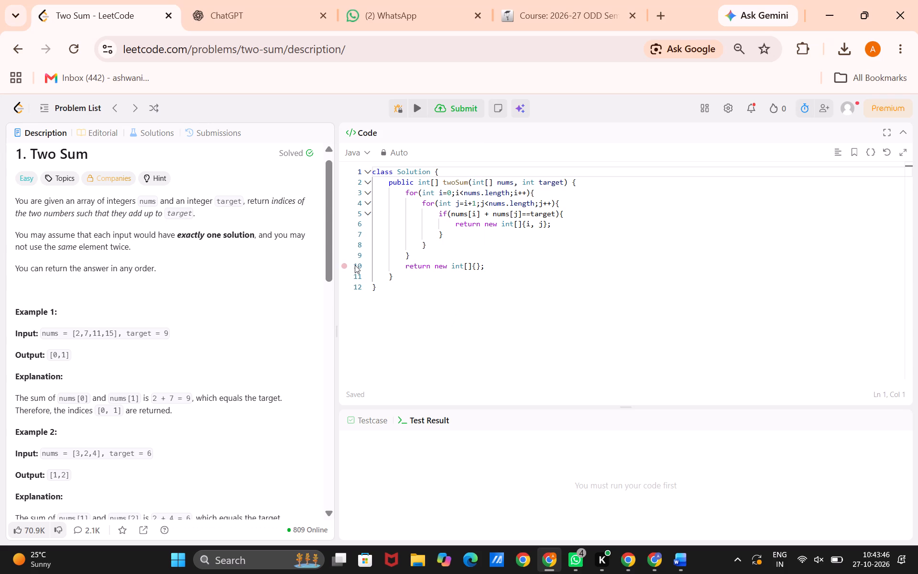
In File Explorer, copy the newly saved Two Sum screenshot from the Screenshots folder under Pictures.
{"action": "left_click", "coordinate": [463, 31]}
{"action": "left_click", "coordinate": [841, 45]}
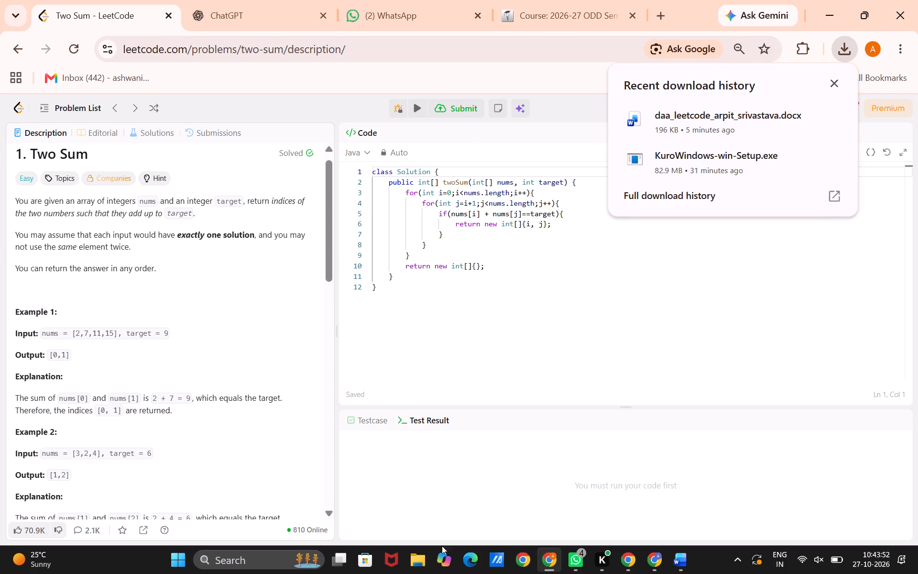
{"action": "left_click", "coordinate": [421, 560]}
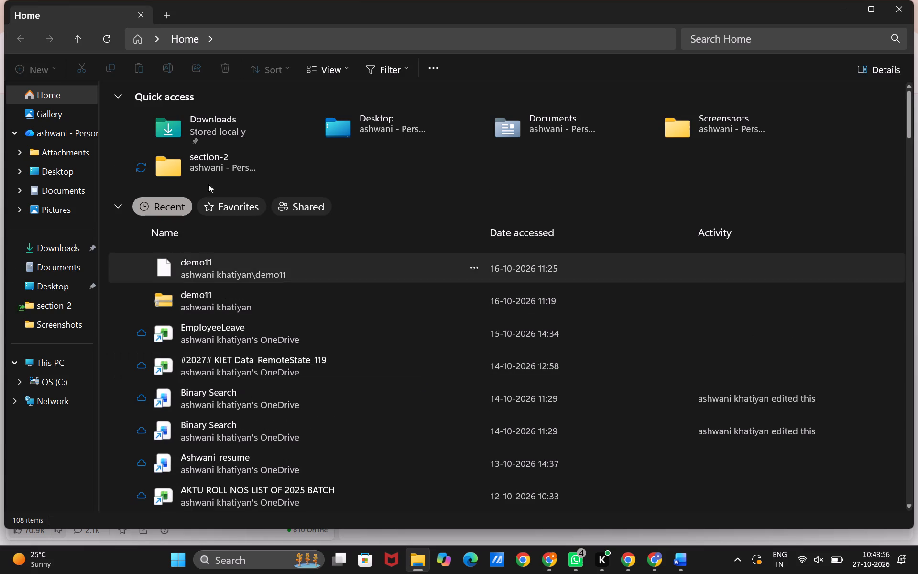
{"action": "double_click", "coordinate": [70, 205]}
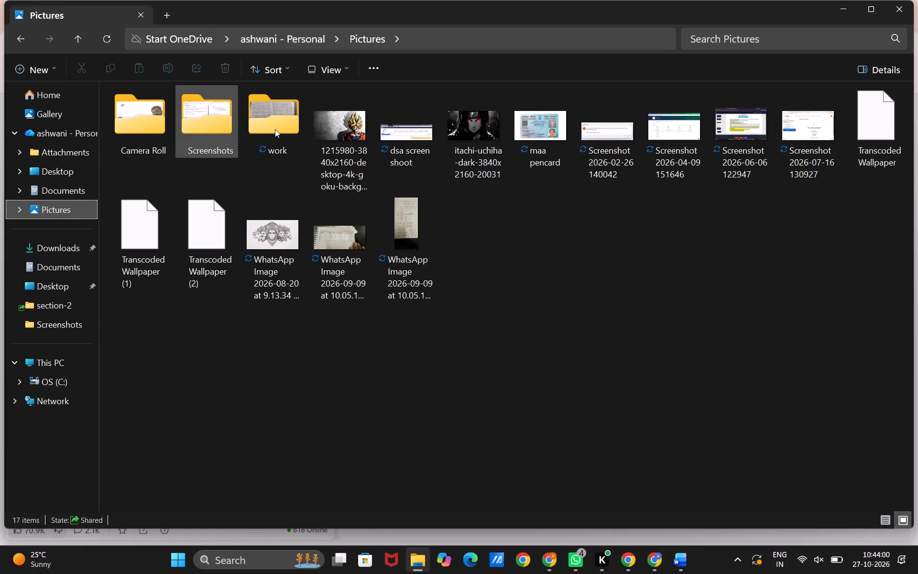
{"action": "double_click", "coordinate": [190, 120]}
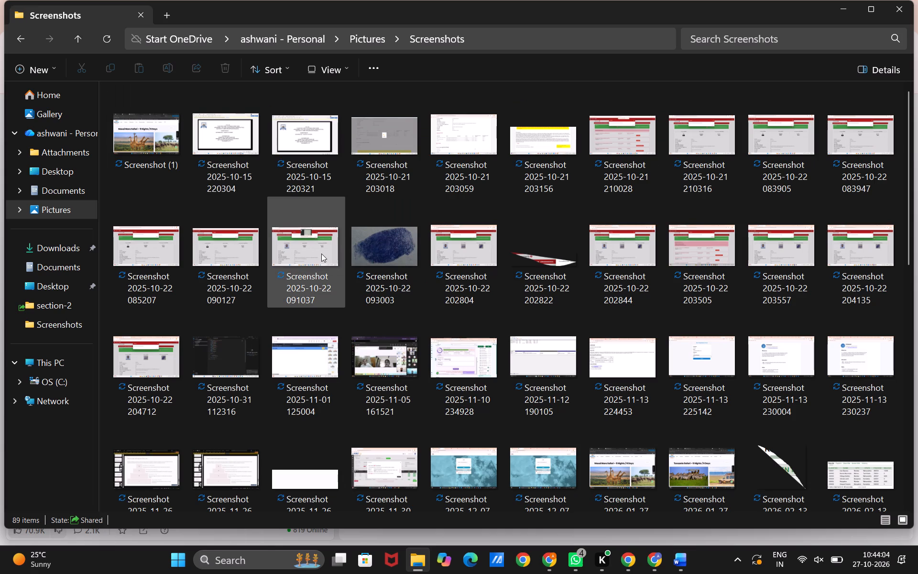
{"action": "scroll", "coordinate": [321, 254], "scroll_direction": "down", "scroll_amount": 11}
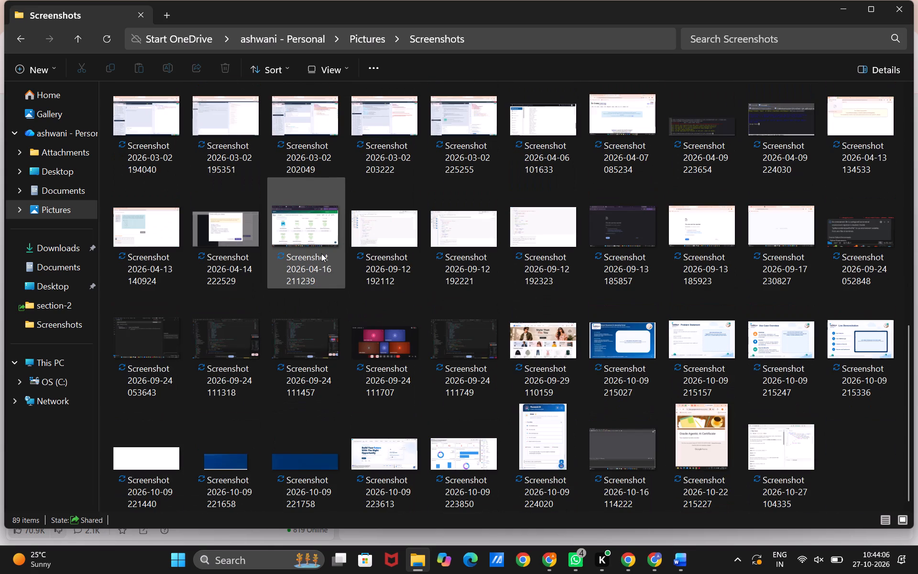
{"action": "scroll", "coordinate": [321, 254], "scroll_direction": "down", "scroll_amount": 10}
{"action": "right_click", "coordinate": [798, 441]}
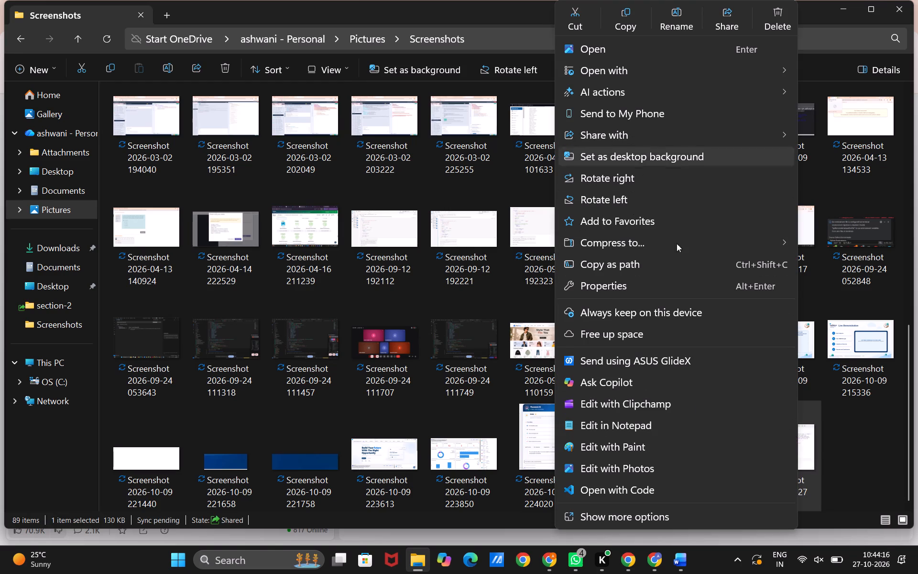
{"action": "left_click", "coordinate": [634, 12]}
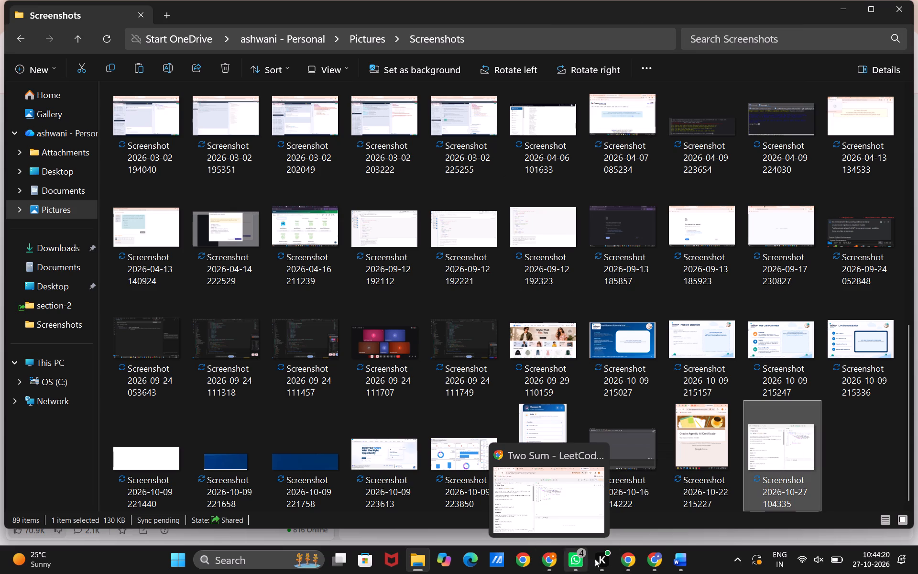
Switch to the Word report, add two line breaks after the heading "1.Two Sum ( leetcode no.1):" and paste the copied Two Sum screenshot there.
{"action": "left_click", "coordinate": [651, 523]}
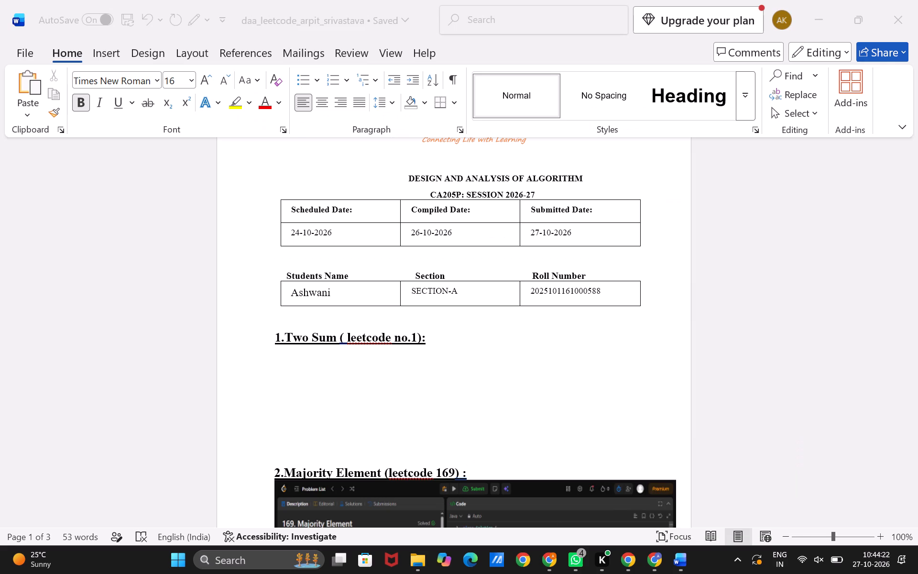
{"action": "left_click", "coordinate": [389, 373]}
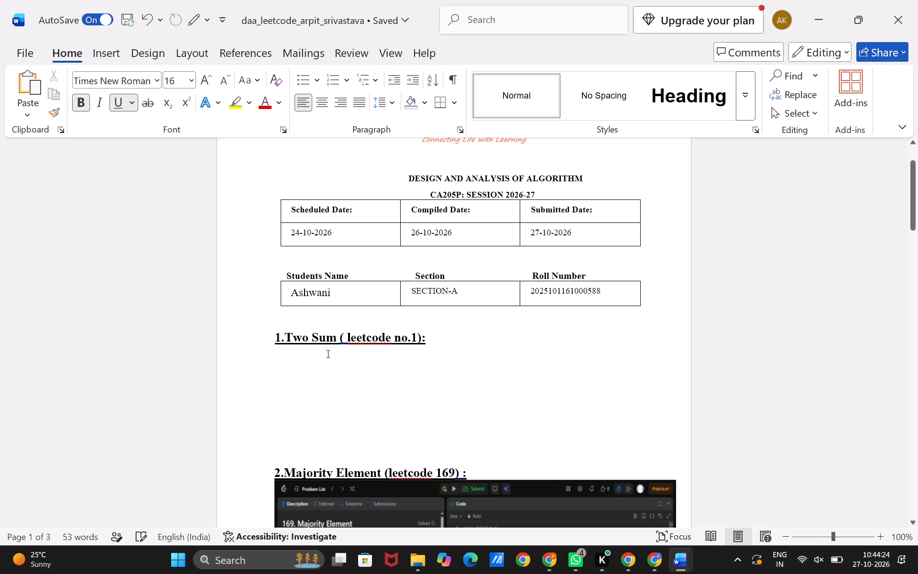
{"action": "left_click", "coordinate": [287, 358]}
{"action": "left_click", "coordinate": [287, 375]}
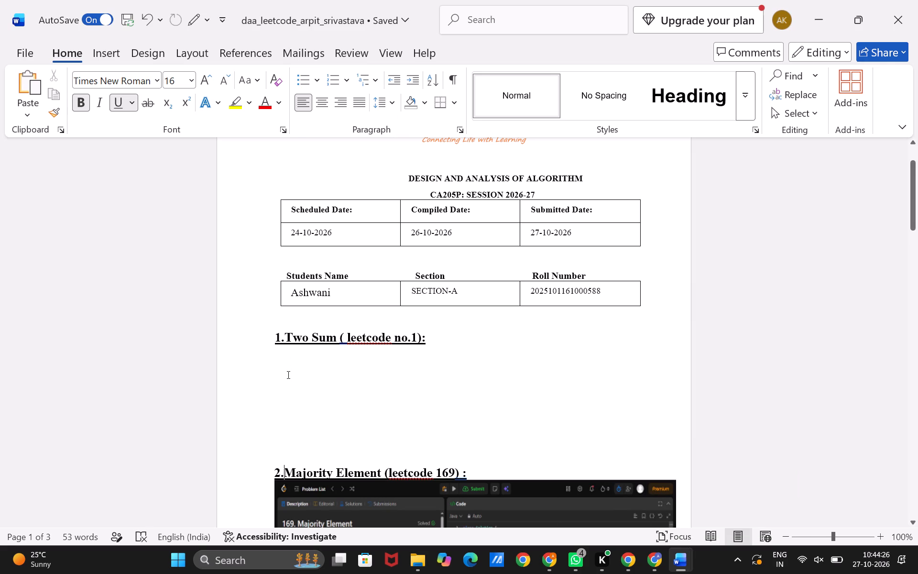
{"action": "double_click", "coordinate": [287, 375]}
{"action": "left_click", "coordinate": [287, 375]}
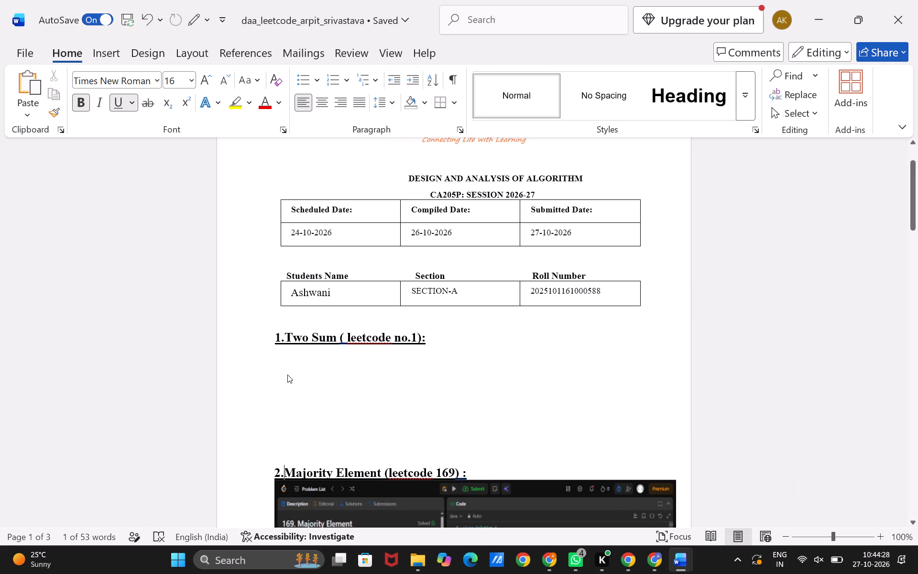
{"action": "left_click", "coordinate": [428, 337]}
{"action": "key", "text": "Return"}
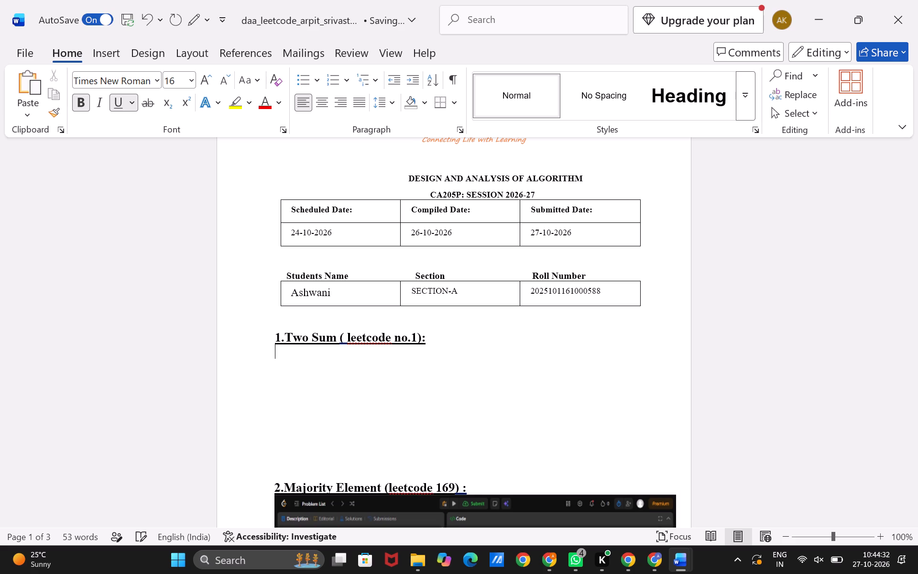
{"action": "key", "text": "Return"}
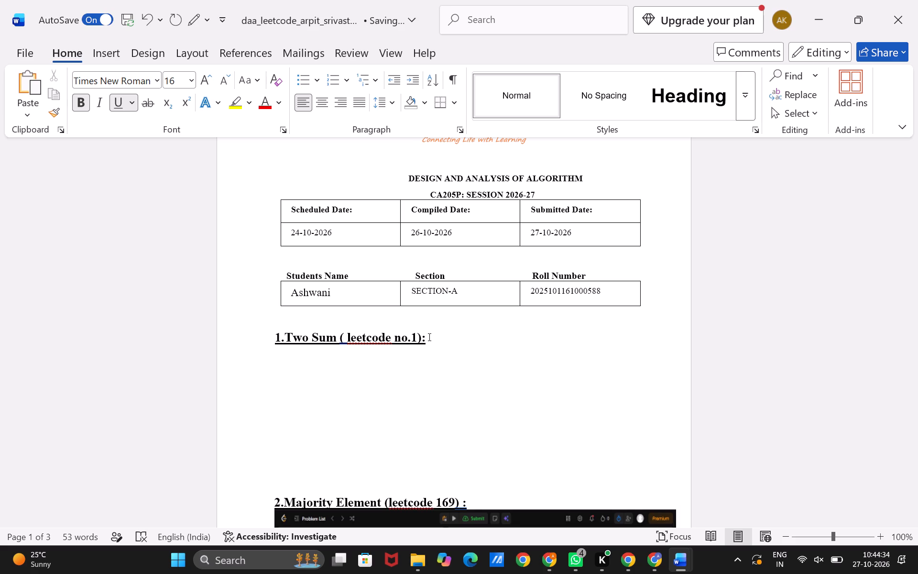
{"action": "key", "text": "ctrl+v"}
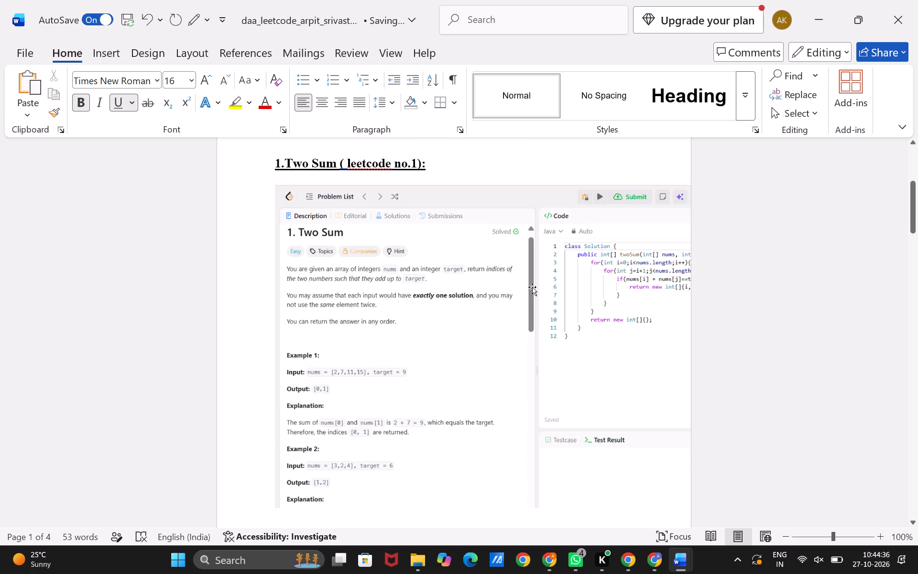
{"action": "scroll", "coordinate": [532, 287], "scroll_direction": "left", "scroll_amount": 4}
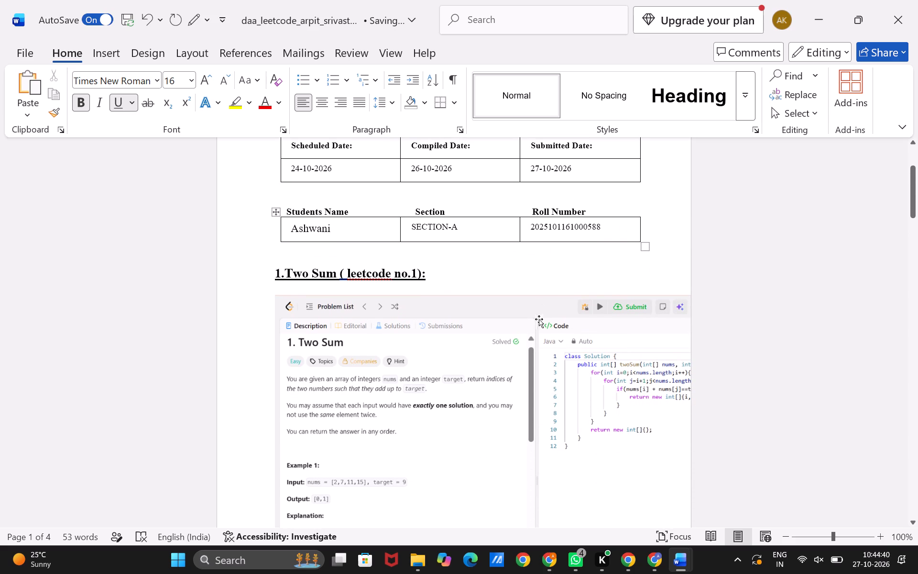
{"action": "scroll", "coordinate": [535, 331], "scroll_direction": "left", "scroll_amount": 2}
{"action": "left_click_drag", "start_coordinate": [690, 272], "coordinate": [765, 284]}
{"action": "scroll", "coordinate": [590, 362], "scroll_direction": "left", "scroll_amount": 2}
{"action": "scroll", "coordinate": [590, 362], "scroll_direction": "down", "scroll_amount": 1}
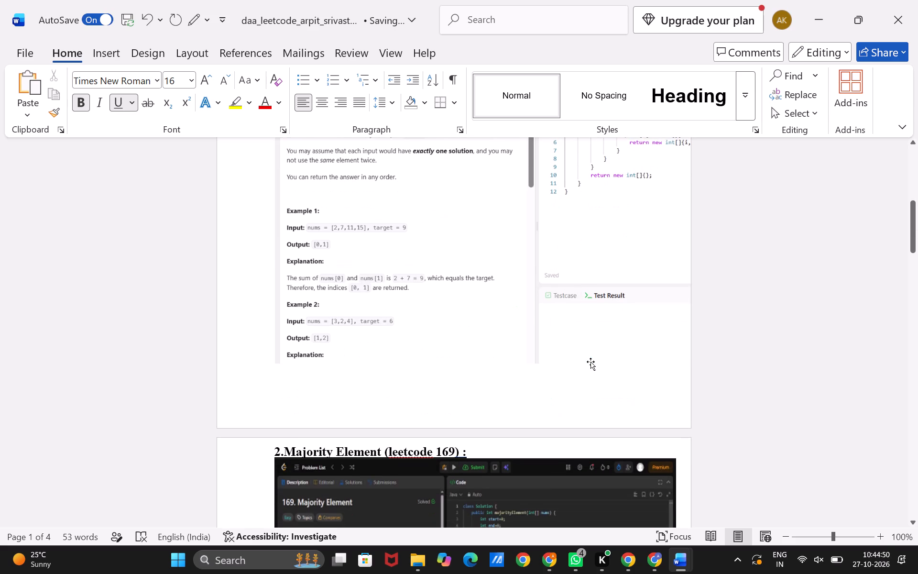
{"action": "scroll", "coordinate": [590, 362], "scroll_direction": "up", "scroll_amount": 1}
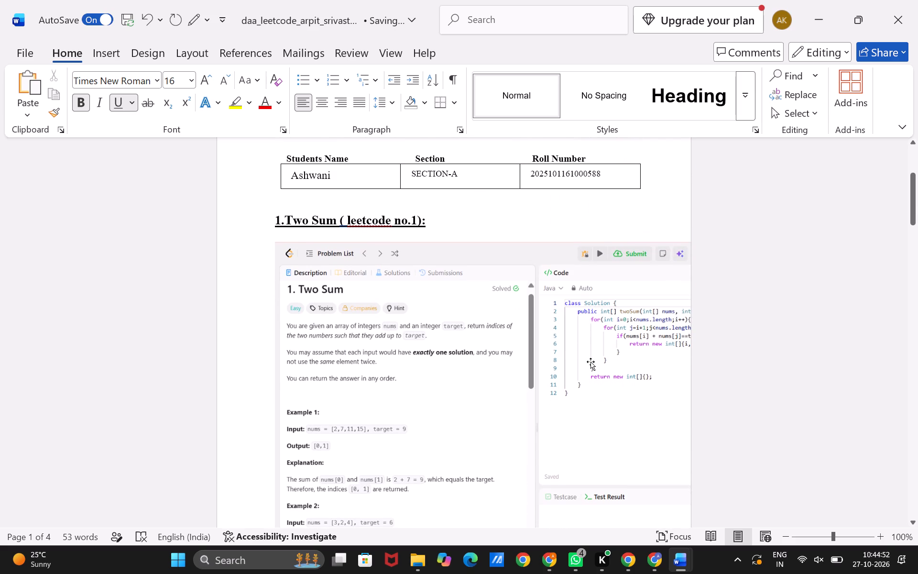
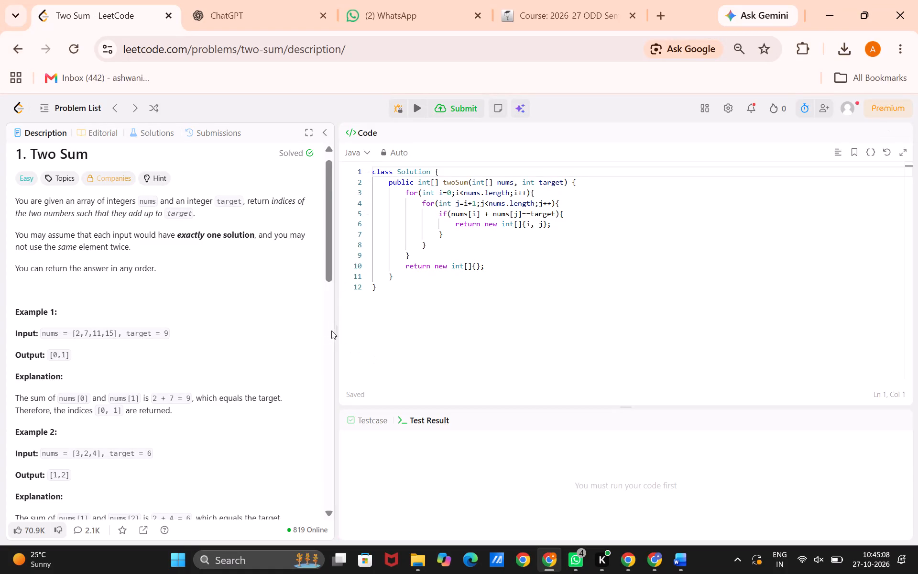
Narrow the LeetCode problem description pane, snip the Two Sum description with its full Java solution, and copy the snip.
{"action": "left_click_drag", "start_coordinate": [336, 330], "coordinate": [326, 329]}
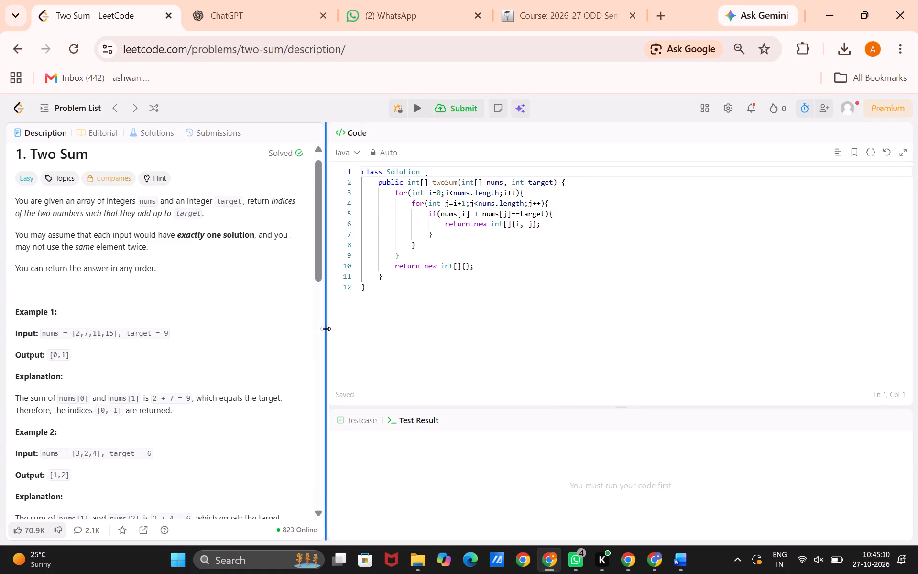
{"action": "left_click_drag", "start_coordinate": [326, 329], "coordinate": [305, 323]}
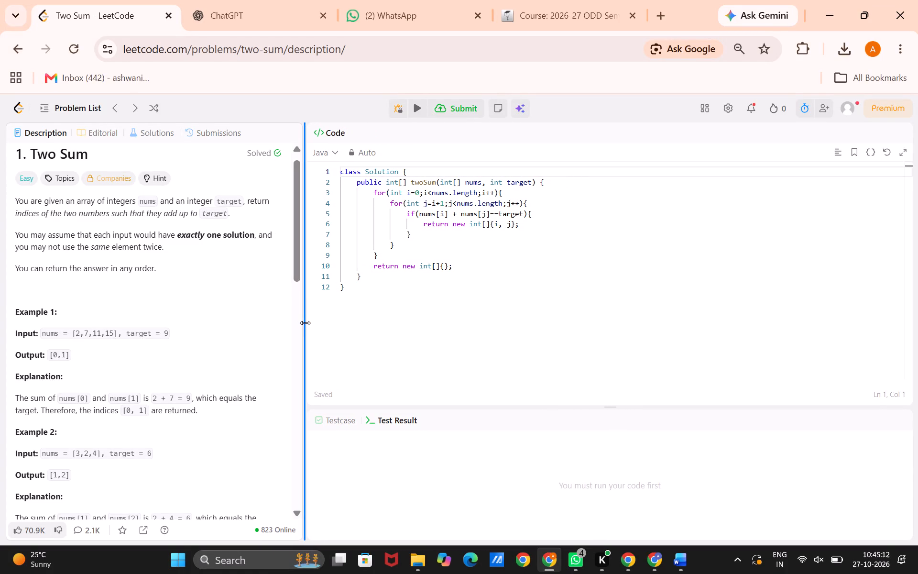
{"action": "left_click_drag", "start_coordinate": [305, 323], "coordinate": [288, 320]}
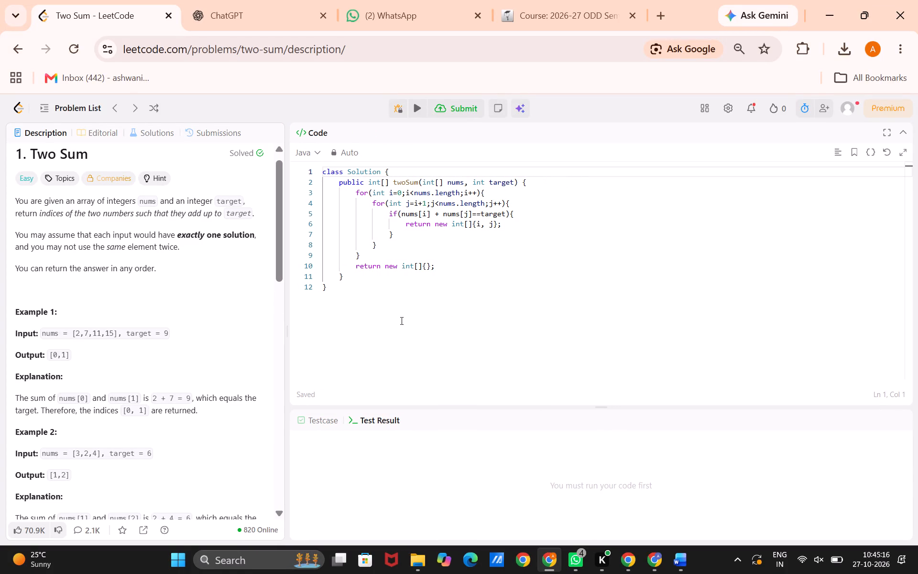
{"action": "key", "text": "shift+super+s"}
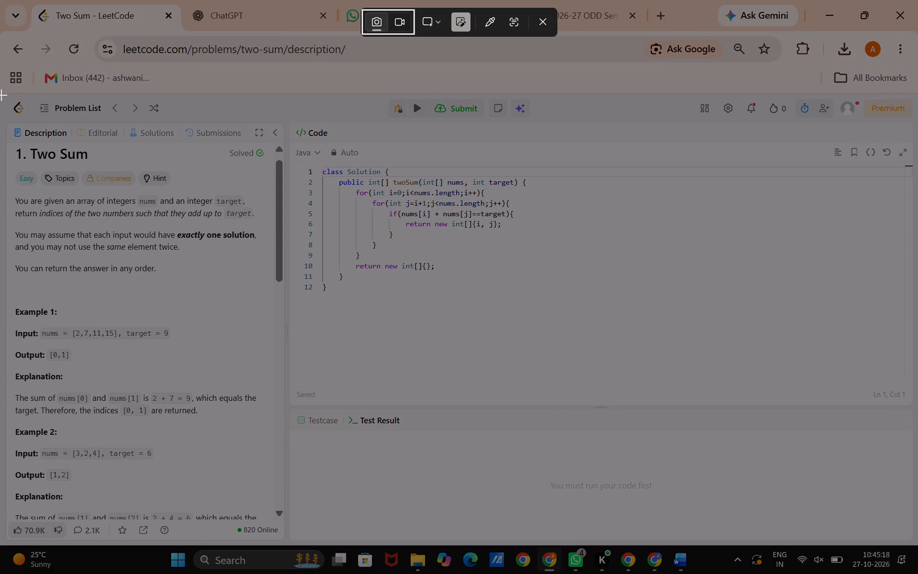
{"action": "left_click_drag", "start_coordinate": [1, 95], "coordinate": [632, 340]}
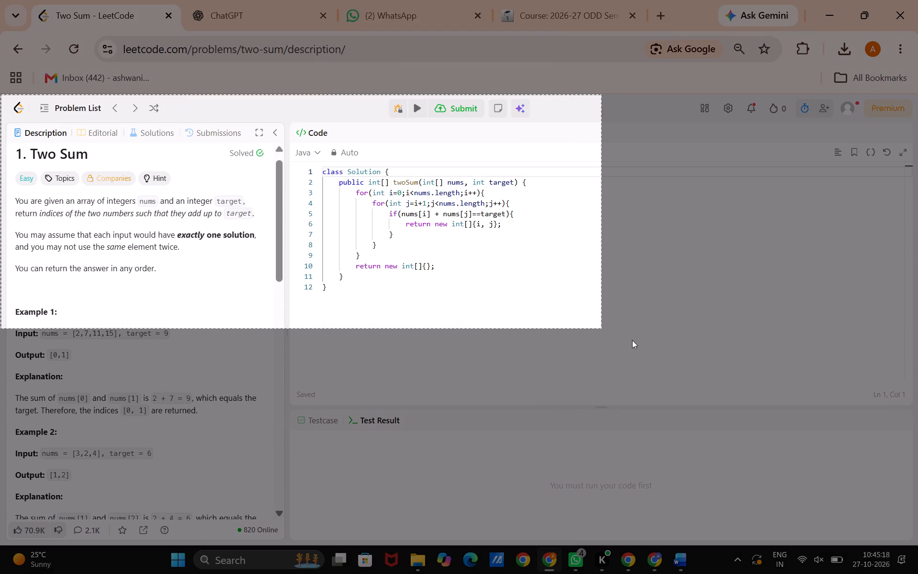
{"action": "left_click_drag", "start_coordinate": [632, 340], "coordinate": [528, 481]}
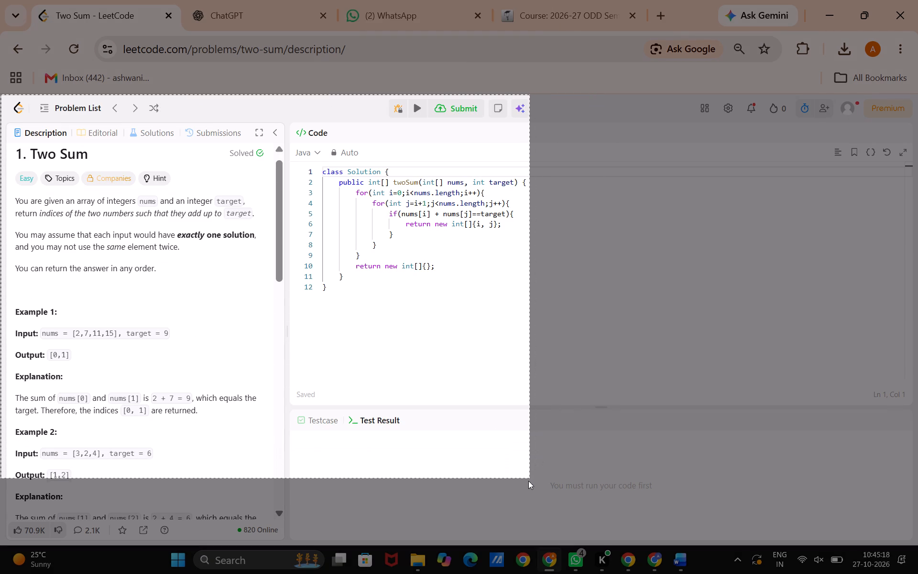
{"action": "left_click_drag", "start_coordinate": [528, 481], "coordinate": [517, 484]}
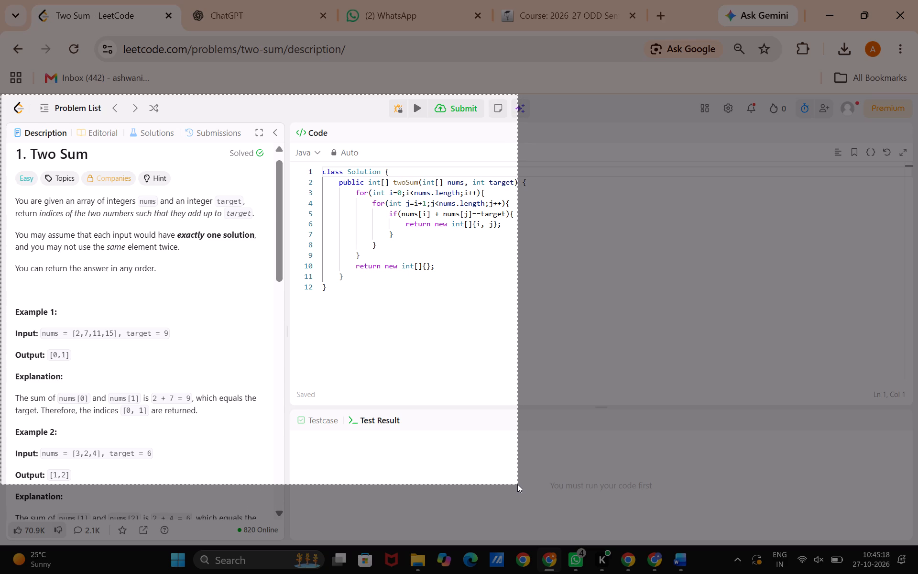
{"action": "left_click_drag", "start_coordinate": [517, 484], "coordinate": [527, 479]}
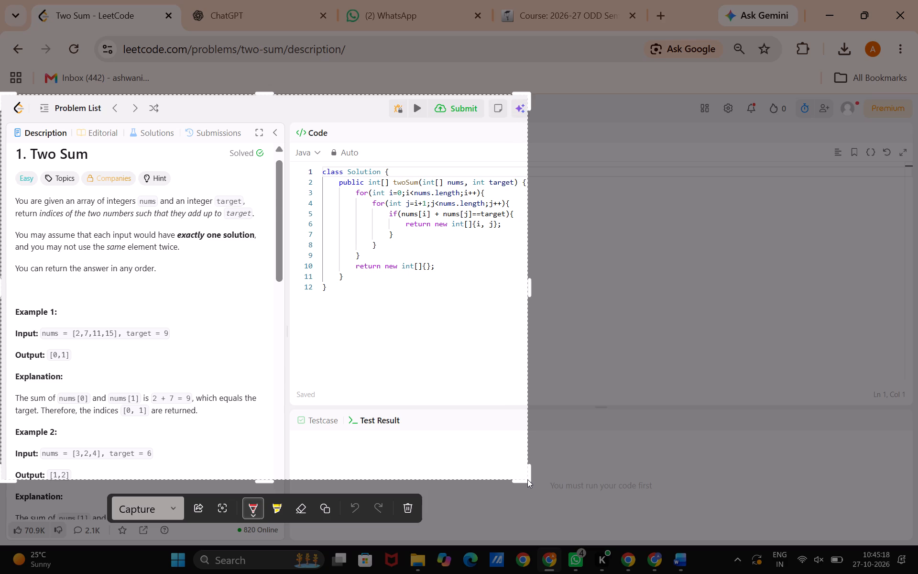
{"action": "key", "text": "ctrl+c"}
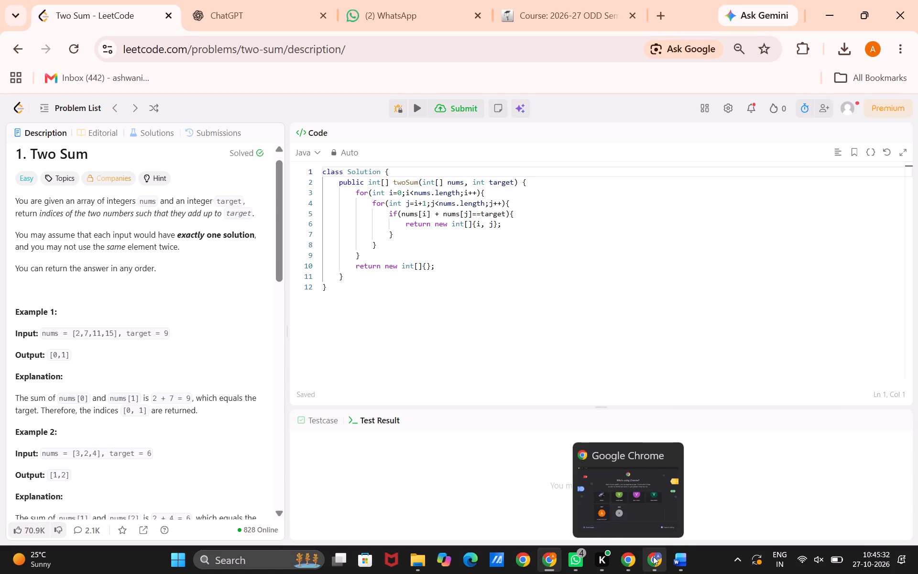
Switch to the Word DAA LeetCode report and replace the screenshot under "1.Two Sum ( leetcode no.1):" with the copied snip.
{"action": "left_click", "coordinate": [675, 557]}
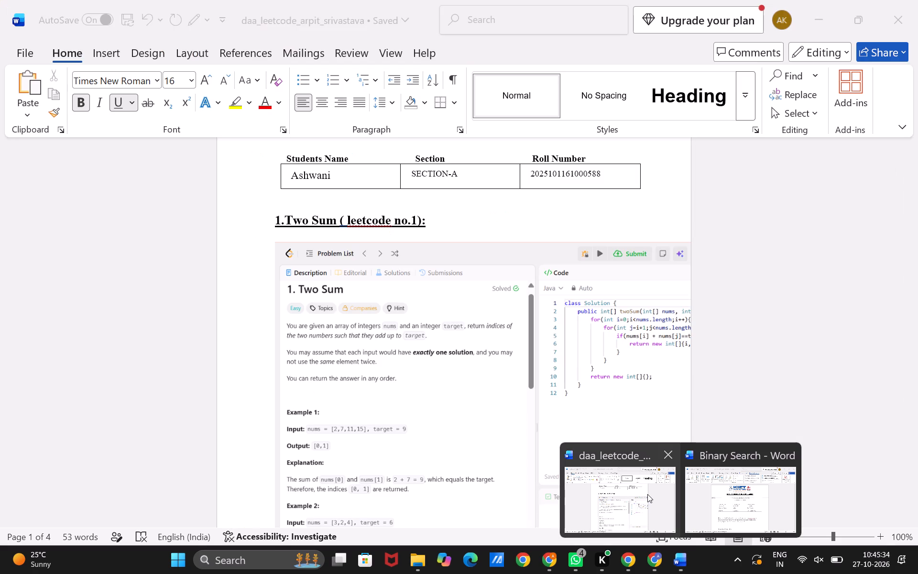
{"action": "left_click", "coordinate": [647, 494]}
{"action": "left_click", "coordinate": [576, 395]}
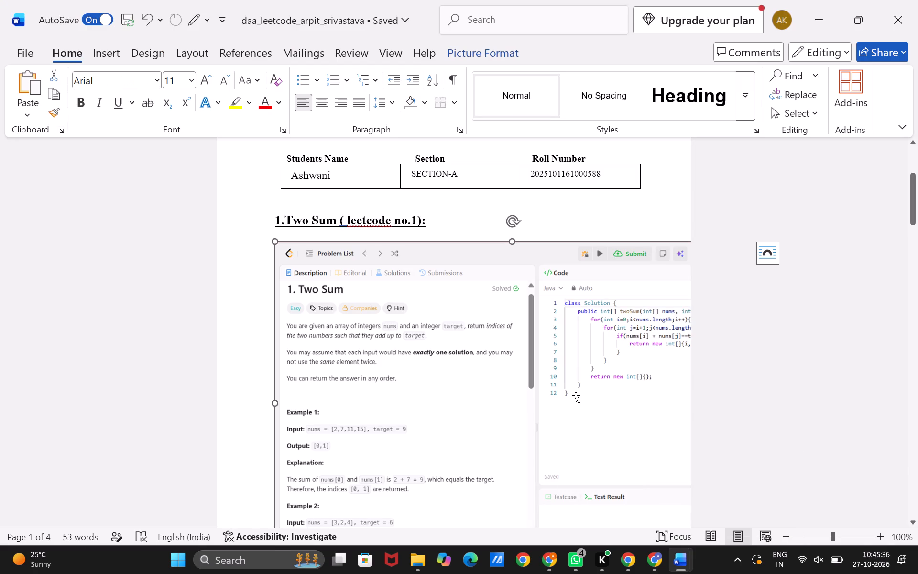
{"action": "key", "text": "Delete"}
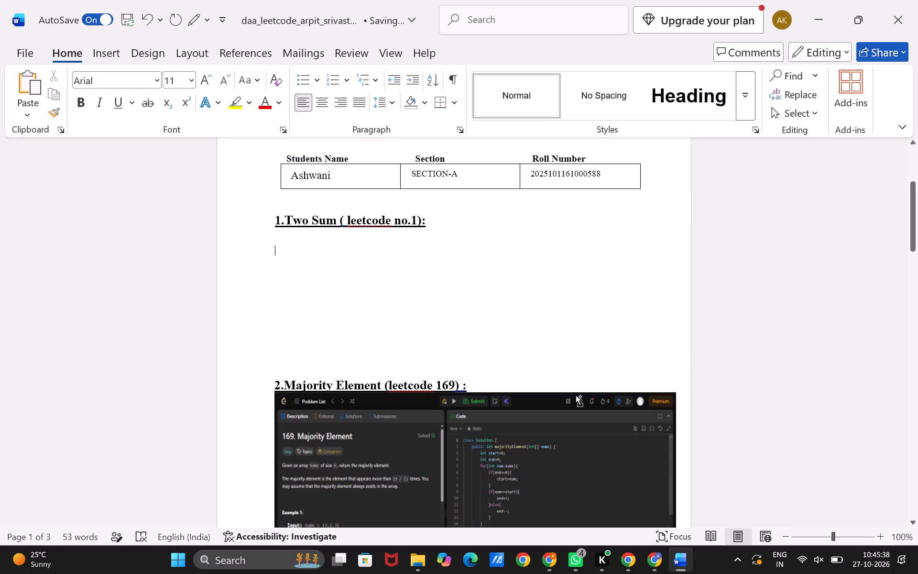
{"action": "key", "text": "ctrl+v"}
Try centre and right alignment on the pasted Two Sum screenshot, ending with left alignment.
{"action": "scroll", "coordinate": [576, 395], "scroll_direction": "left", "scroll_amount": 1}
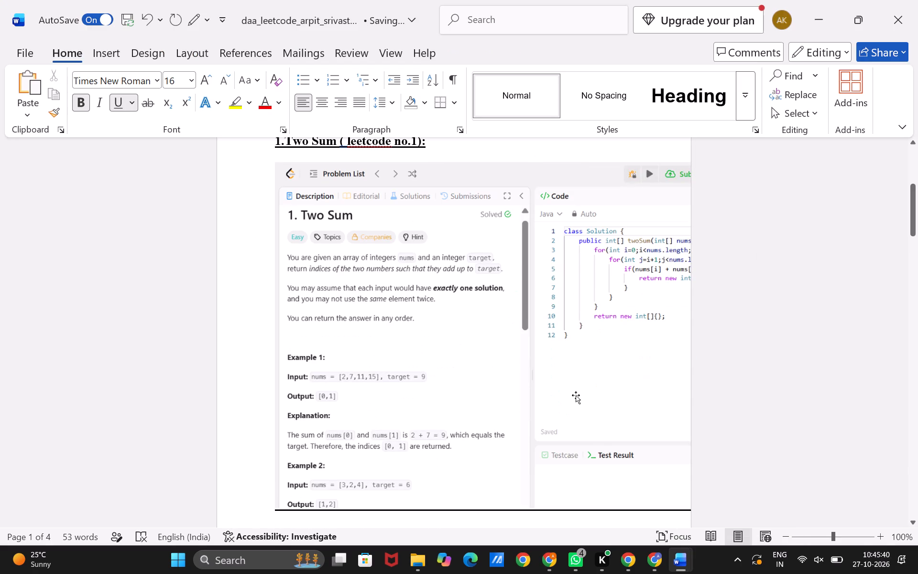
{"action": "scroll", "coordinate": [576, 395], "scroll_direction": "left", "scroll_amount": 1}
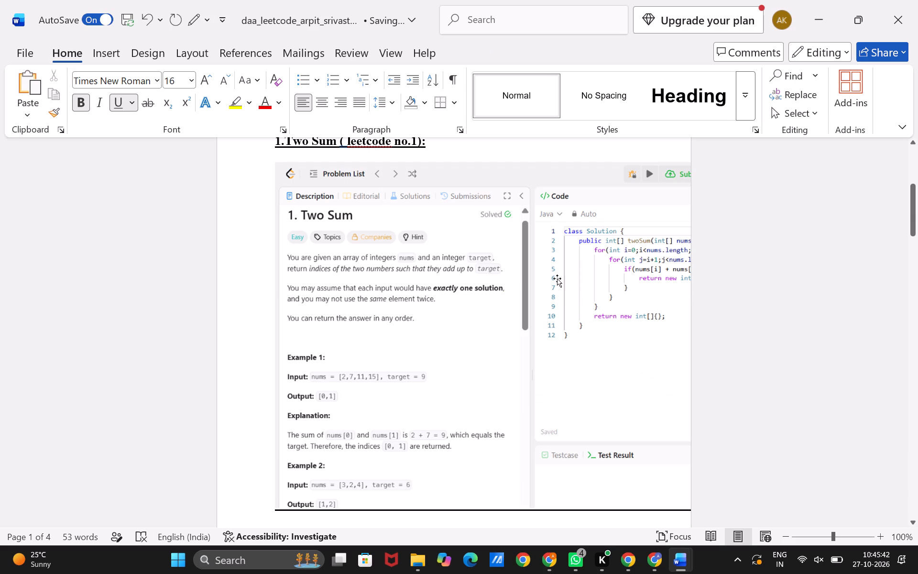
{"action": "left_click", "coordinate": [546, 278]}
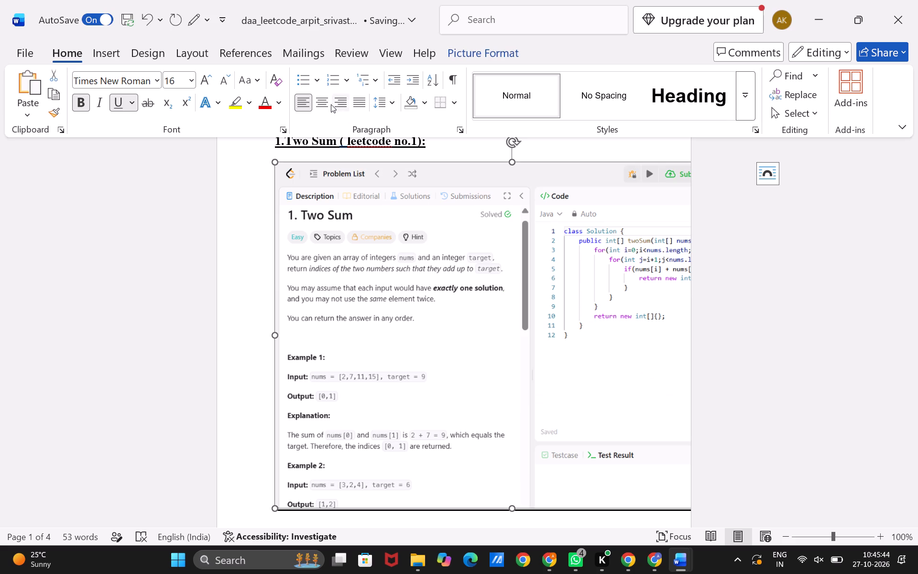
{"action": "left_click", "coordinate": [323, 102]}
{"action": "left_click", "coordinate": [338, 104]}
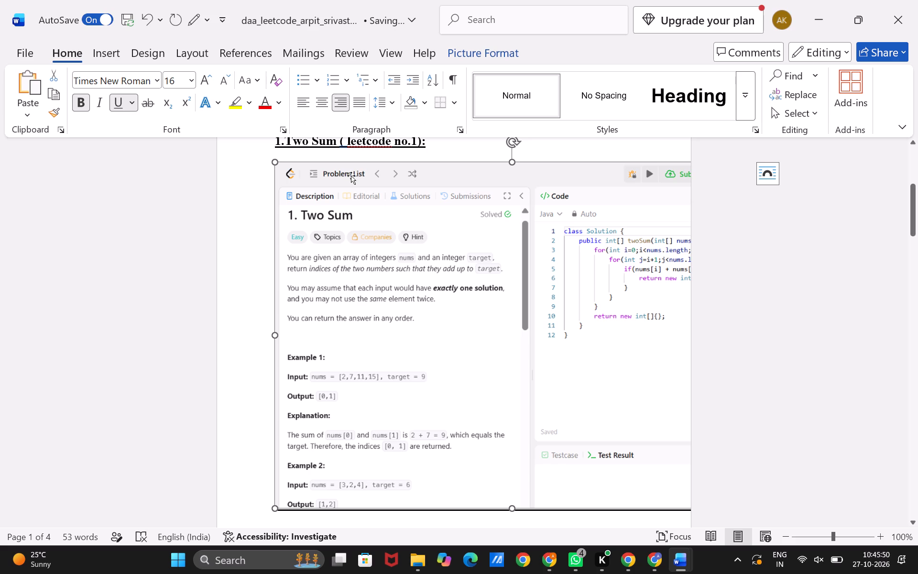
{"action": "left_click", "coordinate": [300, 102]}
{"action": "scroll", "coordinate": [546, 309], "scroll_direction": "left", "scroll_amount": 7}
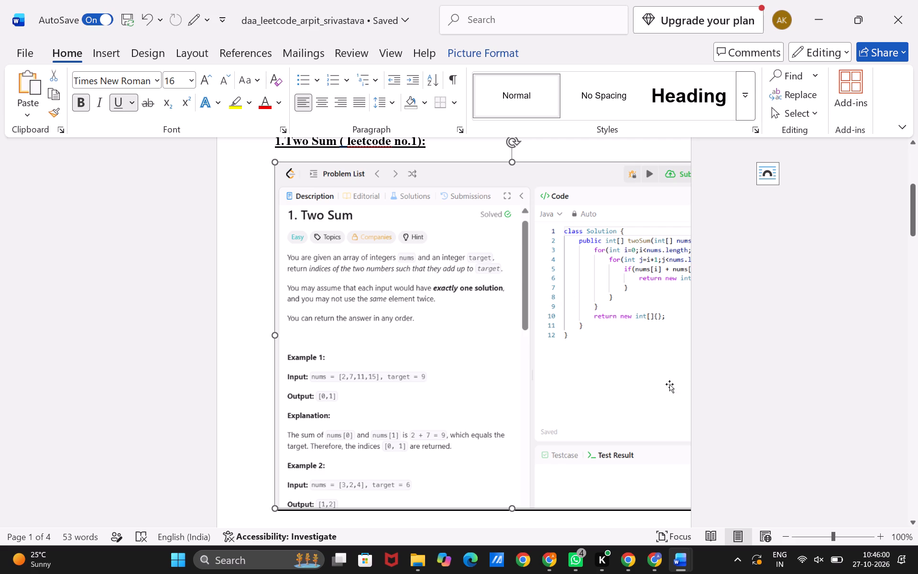
{"action": "left_click", "coordinate": [418, 562]}
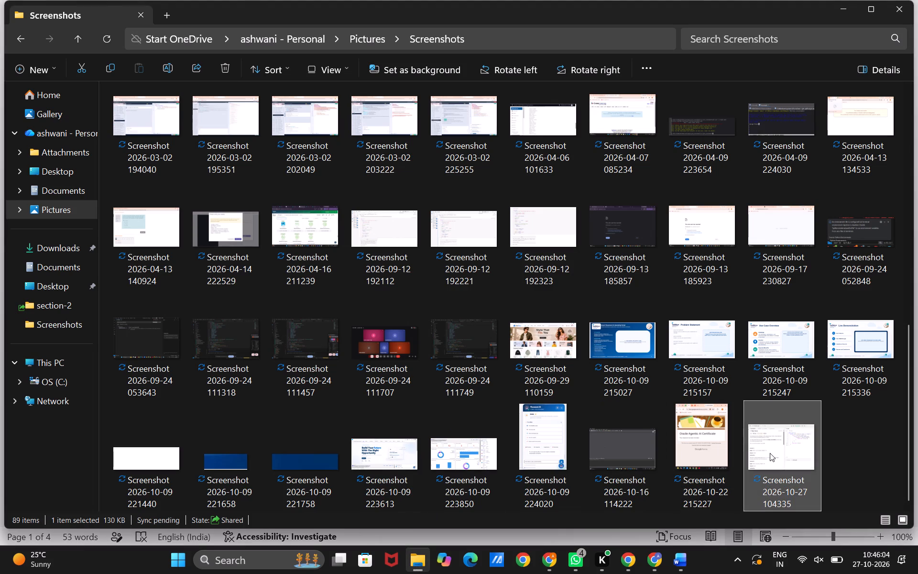
{"action": "left_click", "coordinate": [770, 453]}
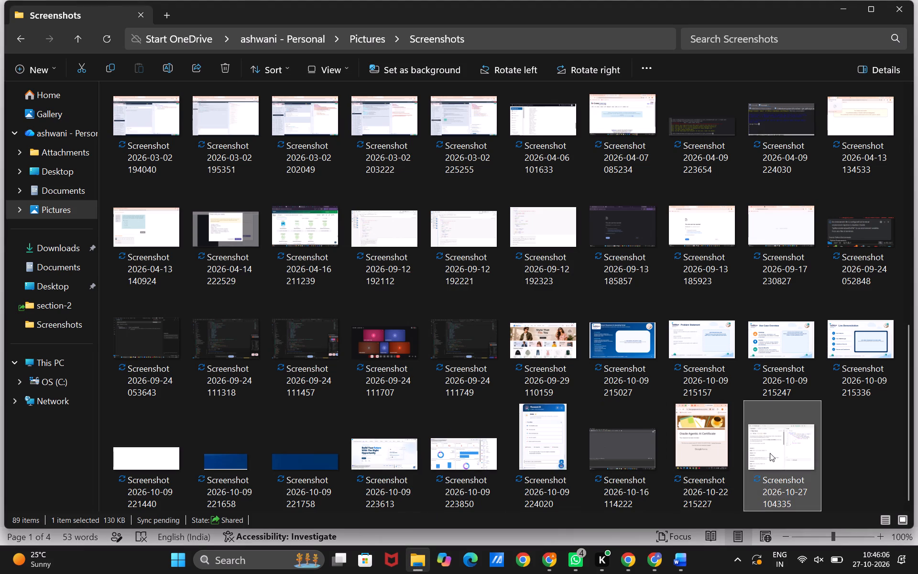
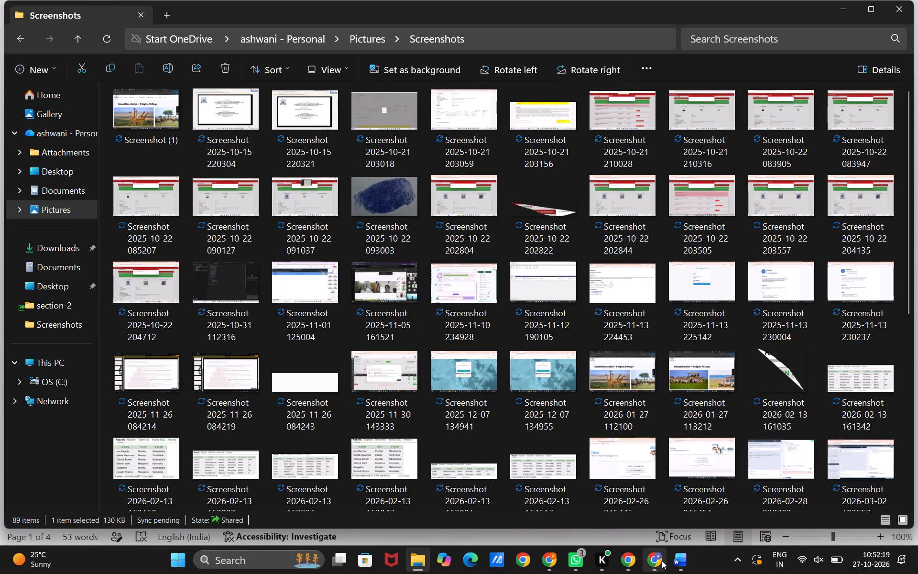
Switch to Chrome, search Google for "udemy" in a new tab, and open the Udemy online courses site.
{"action": "left_click", "coordinate": [549, 555]}
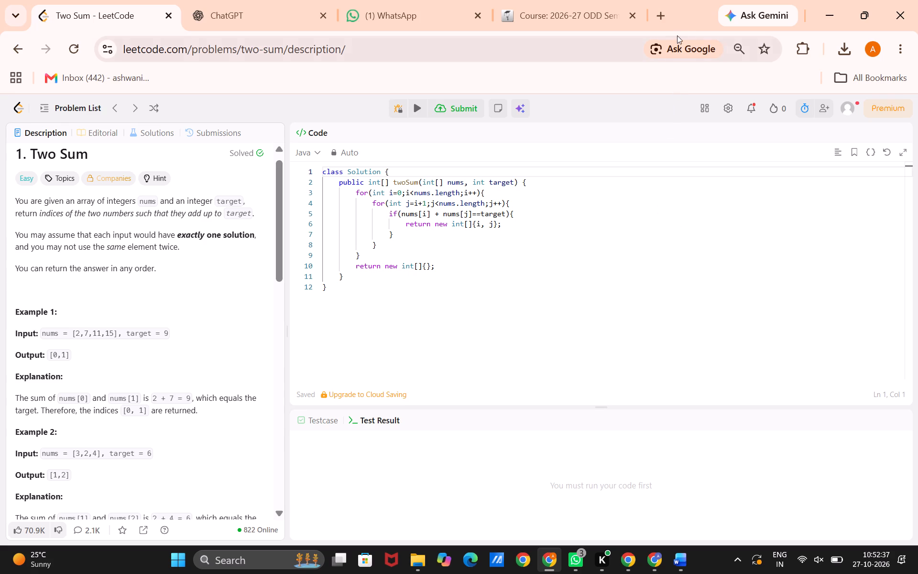
{"action": "left_click", "coordinate": [662, 12]}
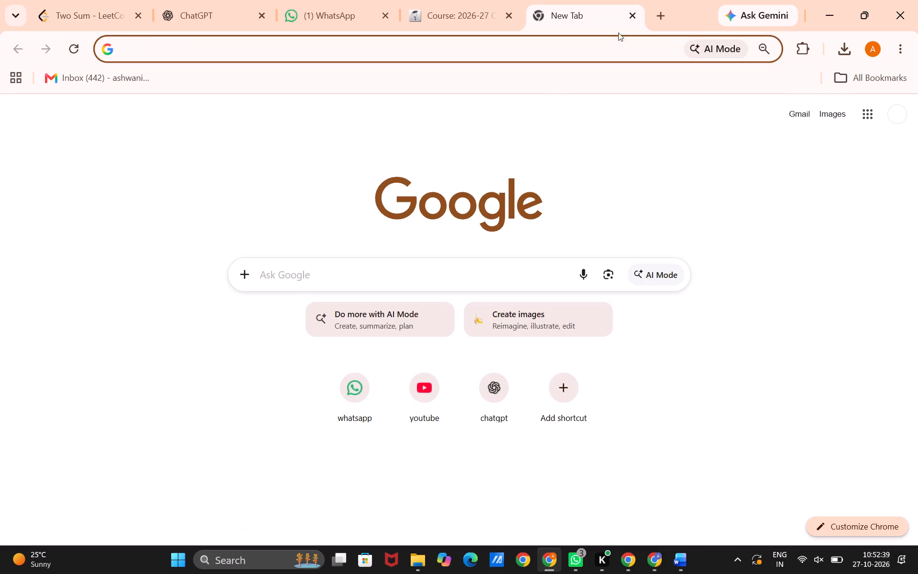
{"action": "left_click", "coordinate": [438, 277]}
{"action": "type", "text": "udemy"}
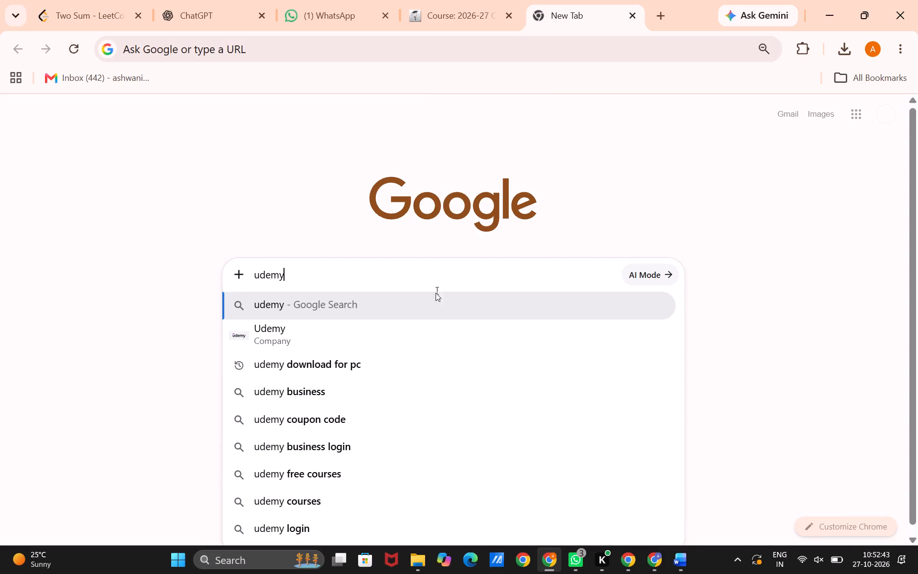
{"action": "left_click", "coordinate": [433, 303]}
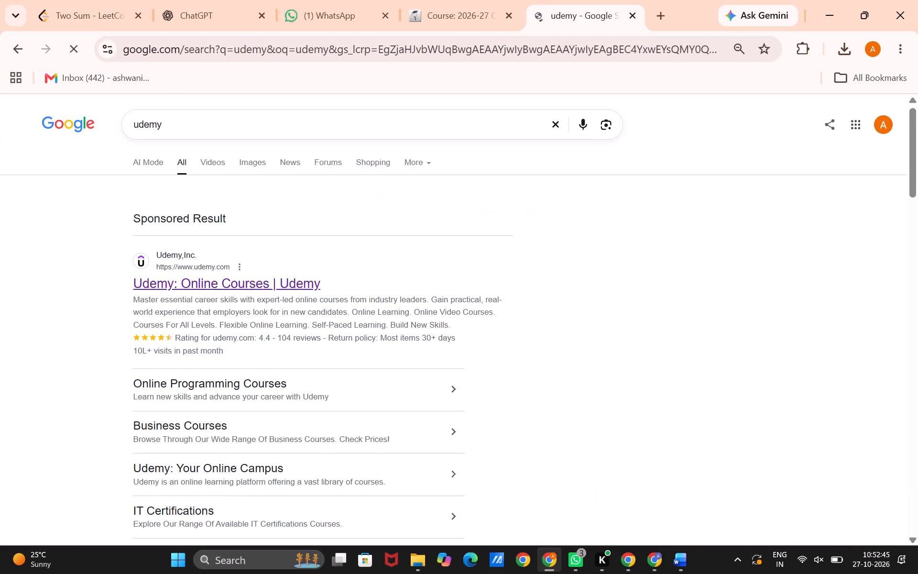
{"action": "left_click", "coordinate": [199, 285]}
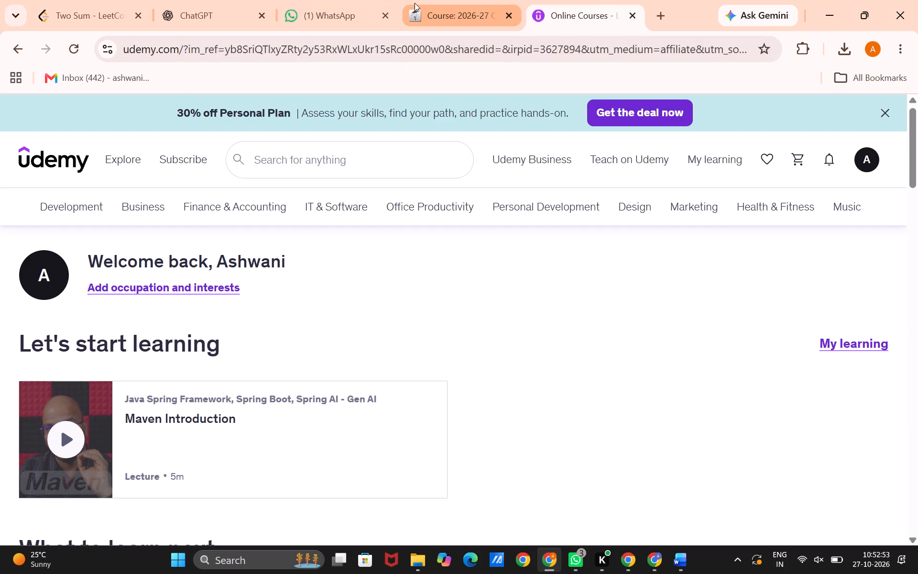
Open the "Maven Introduction" lecture of the Java Spring Framework, Spring Boot, Spring AI course.
{"action": "scroll", "coordinate": [260, 298], "scroll_direction": "down", "scroll_amount": 2}
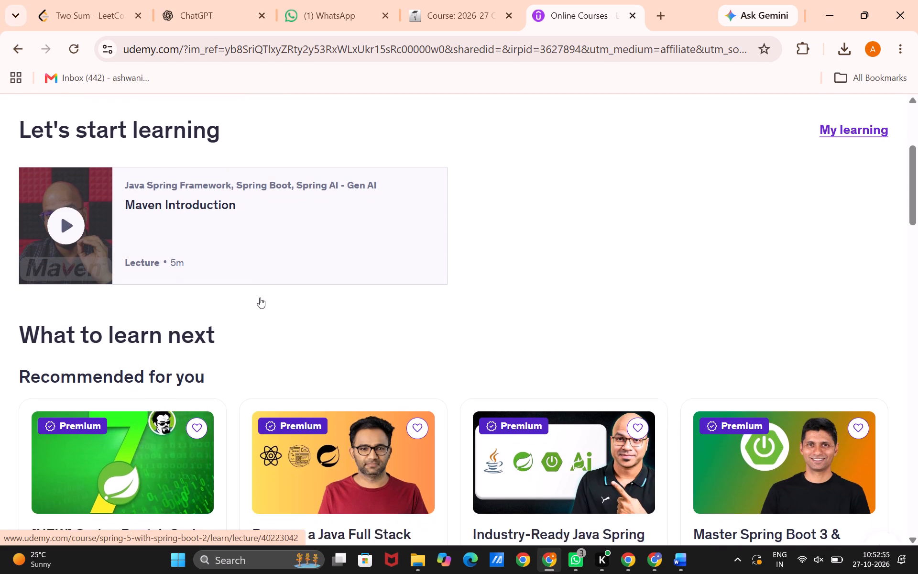
{"action": "left_click", "coordinate": [260, 298]}
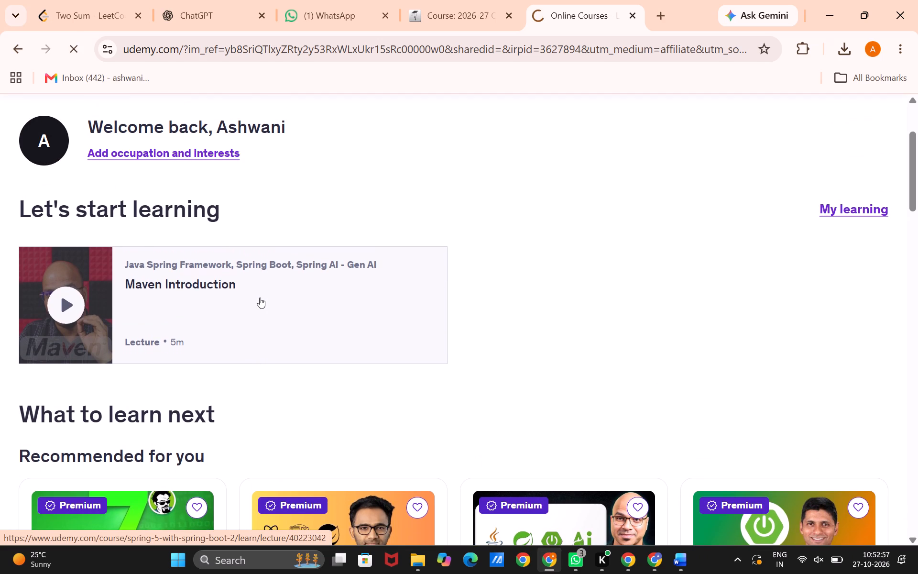
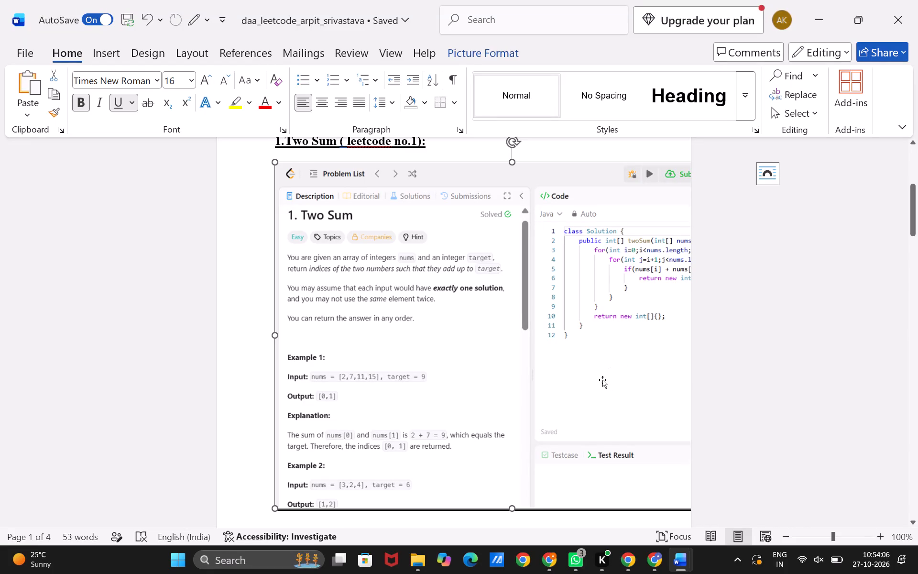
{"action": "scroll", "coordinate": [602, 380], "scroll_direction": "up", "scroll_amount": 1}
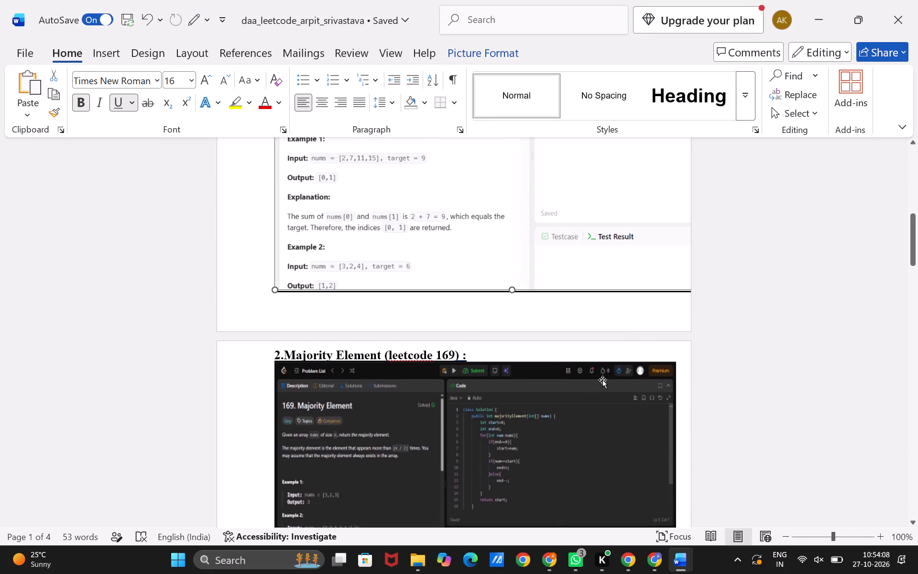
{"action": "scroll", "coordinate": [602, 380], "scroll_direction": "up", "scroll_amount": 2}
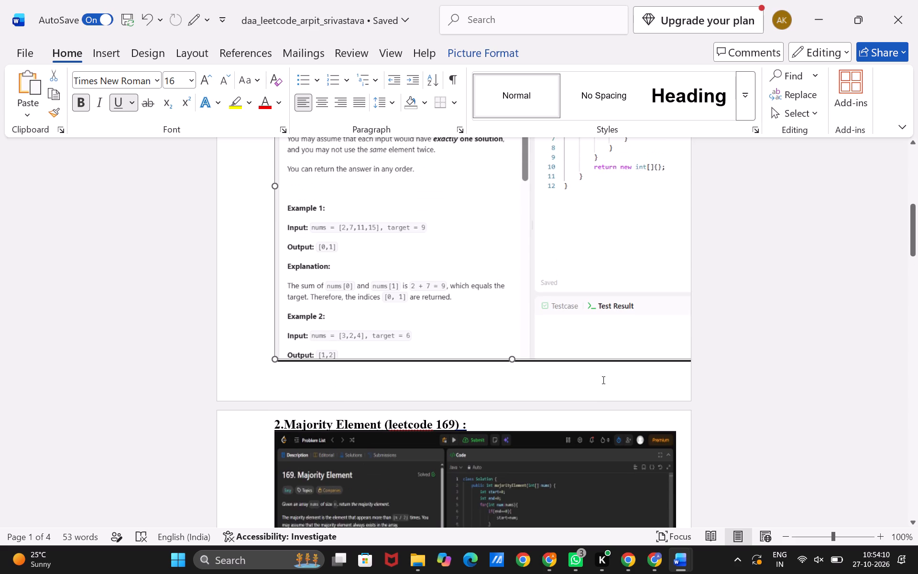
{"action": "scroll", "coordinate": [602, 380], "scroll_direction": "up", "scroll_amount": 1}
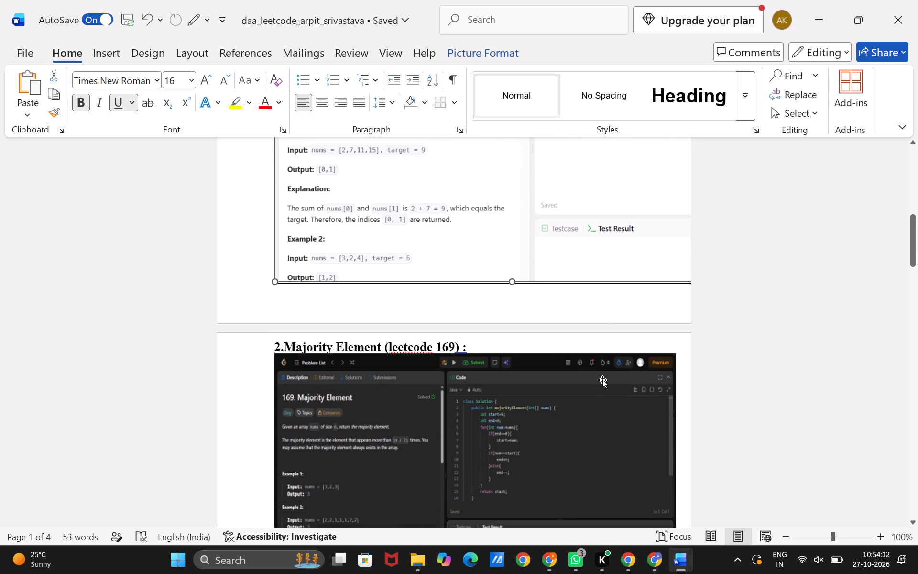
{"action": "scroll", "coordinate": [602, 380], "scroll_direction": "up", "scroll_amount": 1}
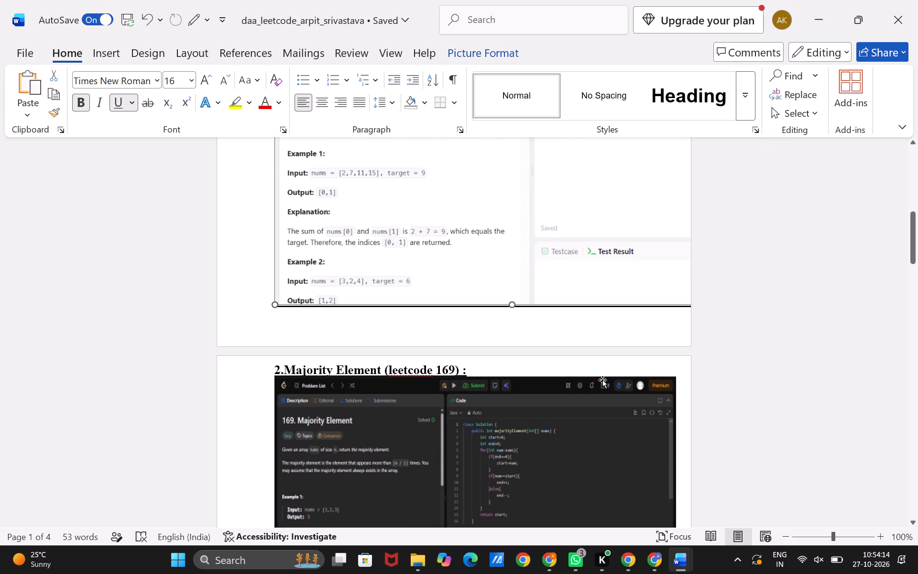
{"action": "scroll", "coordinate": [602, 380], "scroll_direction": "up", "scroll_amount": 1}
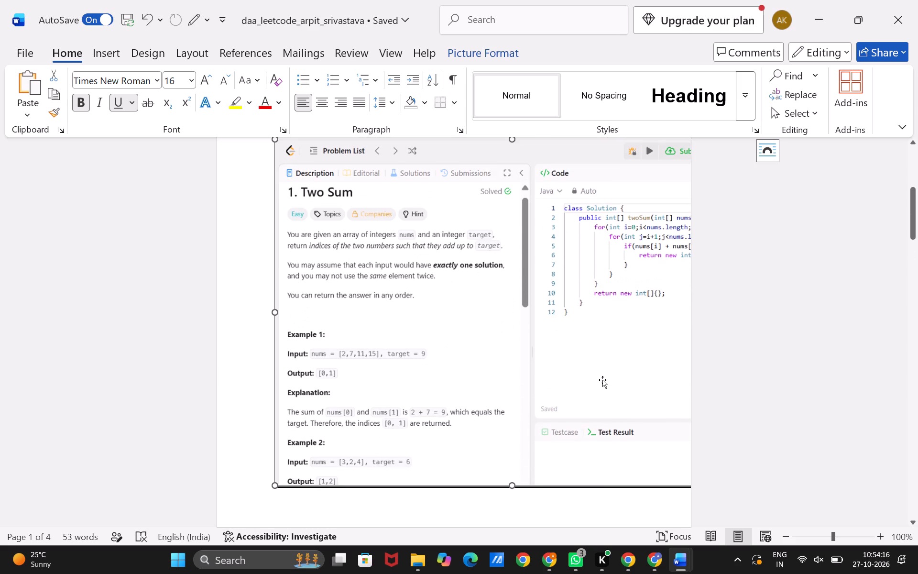
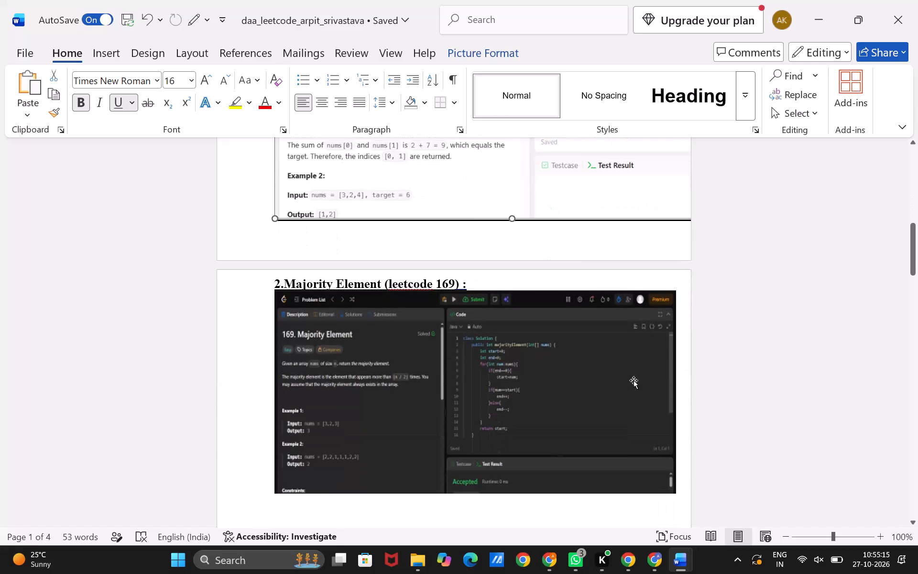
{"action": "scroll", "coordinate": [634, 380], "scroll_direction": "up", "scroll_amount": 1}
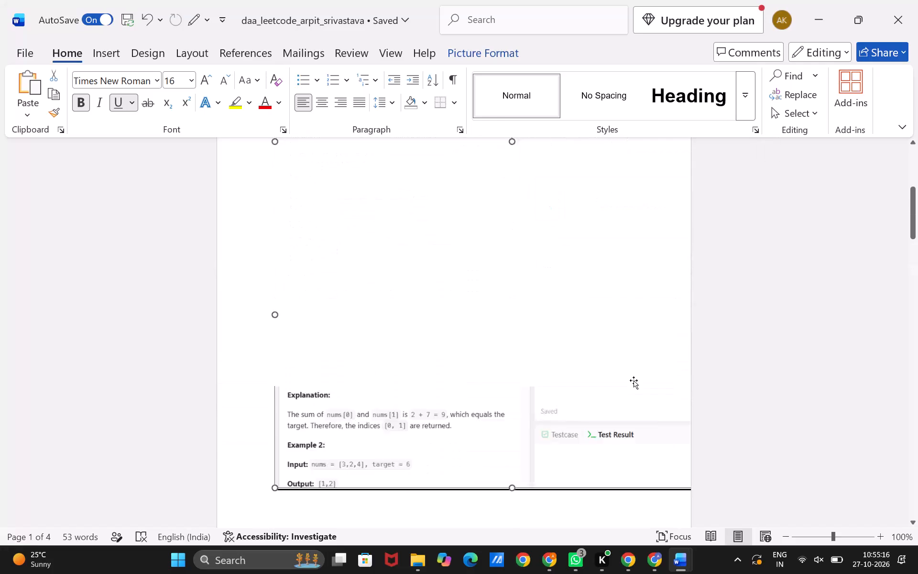
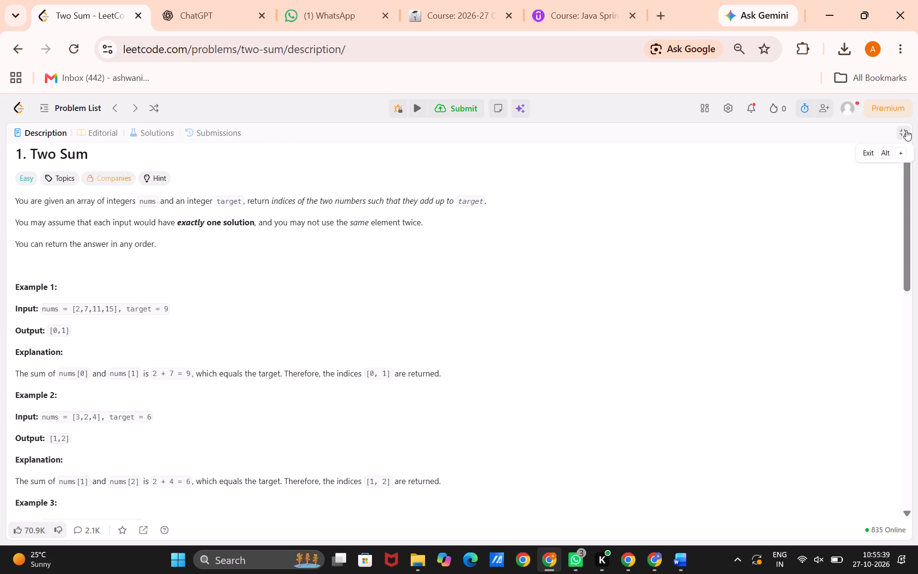
Restore the split view of the Two Sum page and shrink the page so the problem and code fit together.
{"action": "left_click", "coordinate": [906, 130]}
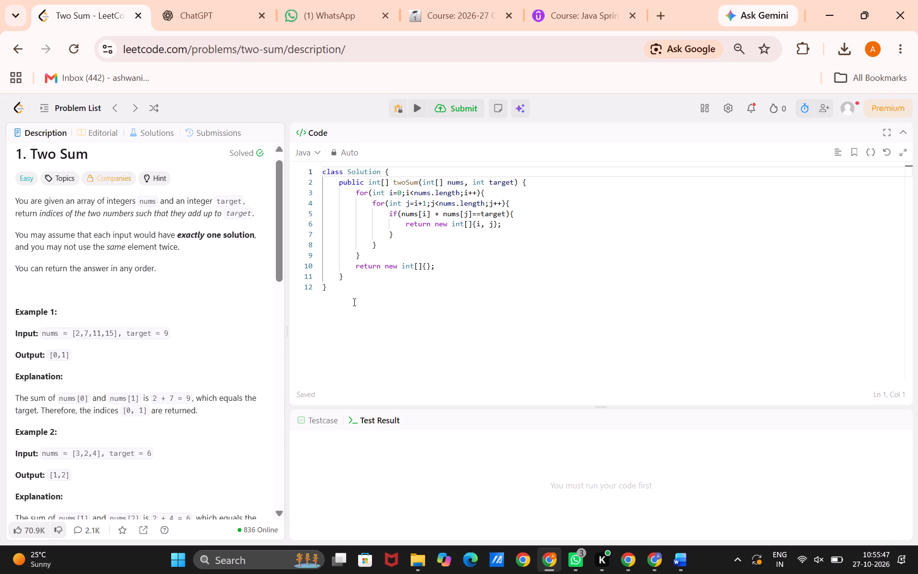
{"action": "key", "text": "ctrl+minus"}
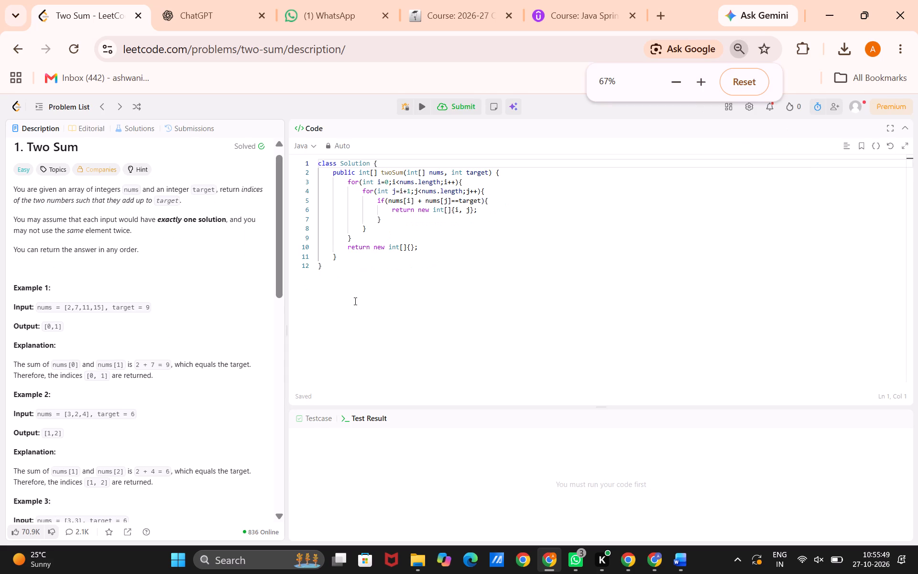
{"action": "key", "text": "ctrl+minus"}
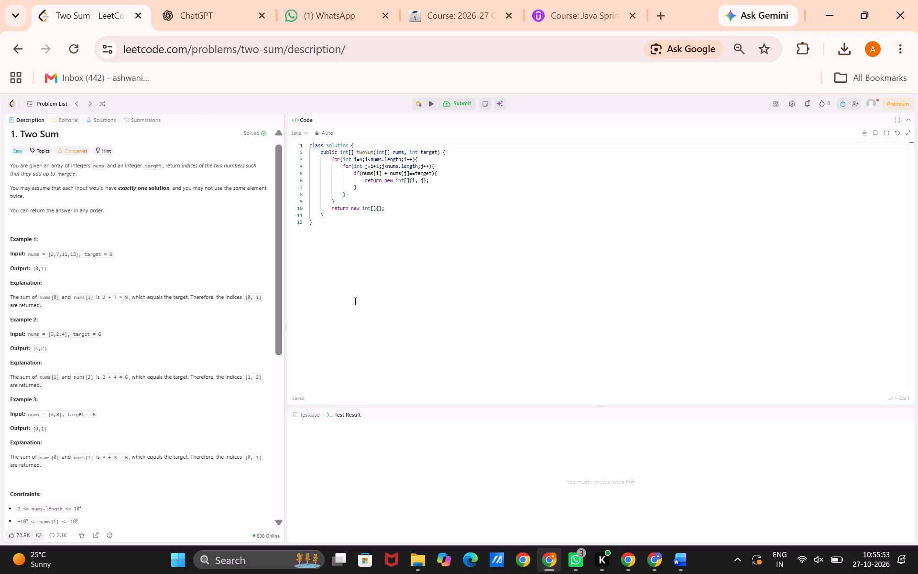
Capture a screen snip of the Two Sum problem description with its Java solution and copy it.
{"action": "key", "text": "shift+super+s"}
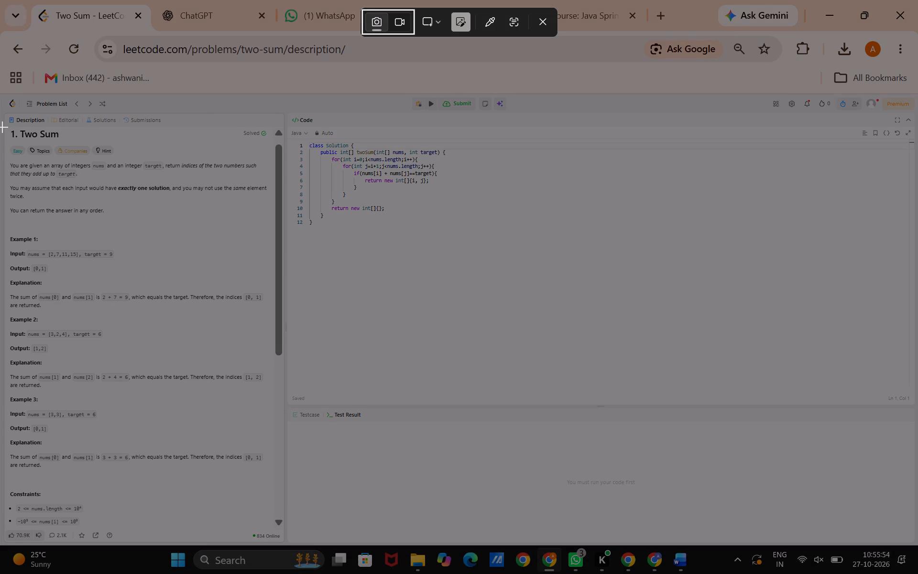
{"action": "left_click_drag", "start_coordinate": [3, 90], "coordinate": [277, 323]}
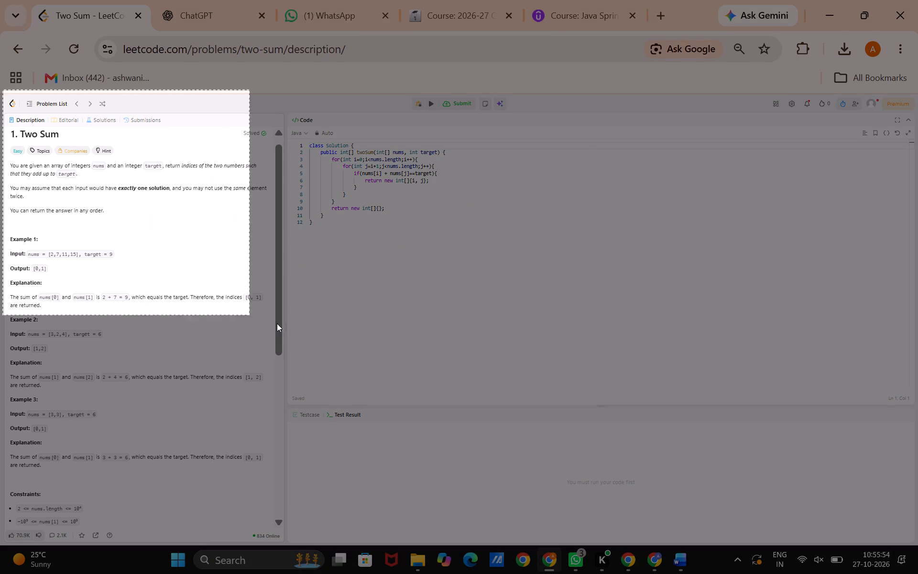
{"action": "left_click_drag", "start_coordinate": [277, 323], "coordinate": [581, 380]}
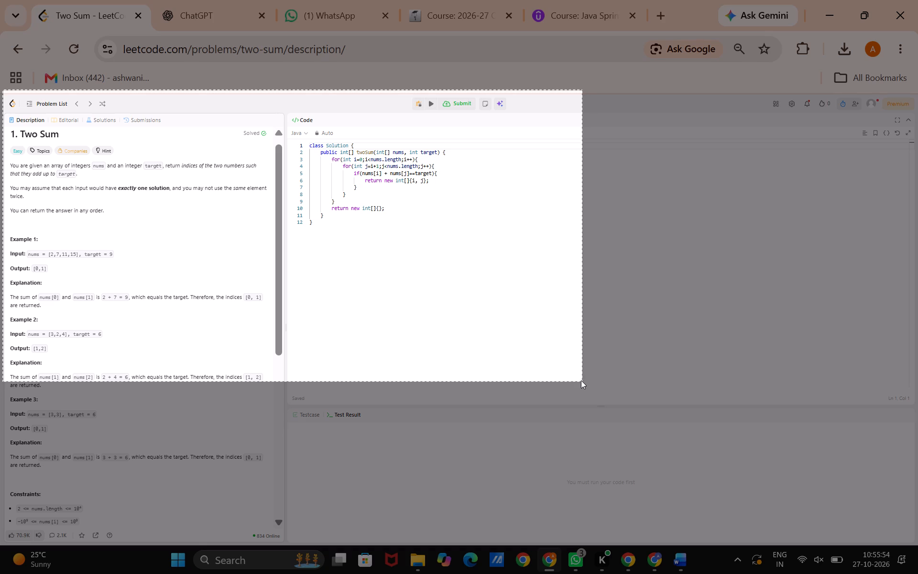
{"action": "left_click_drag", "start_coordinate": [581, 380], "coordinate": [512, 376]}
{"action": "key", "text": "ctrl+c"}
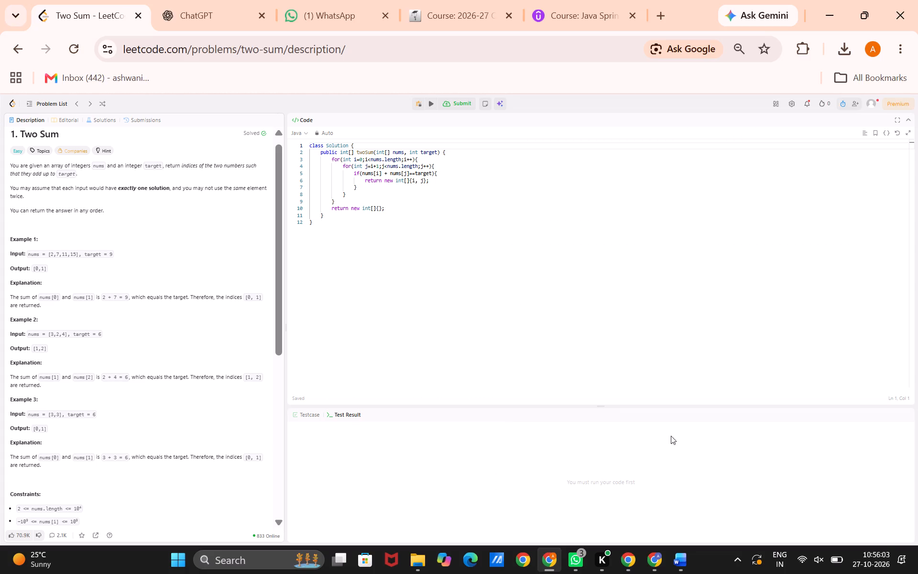
Switch to the DAA LeetCode report in Word and remove the oversized screenshot under the "1.Two Sum ( leetcode no.1)" heading.
{"action": "left_click", "coordinate": [684, 564]}
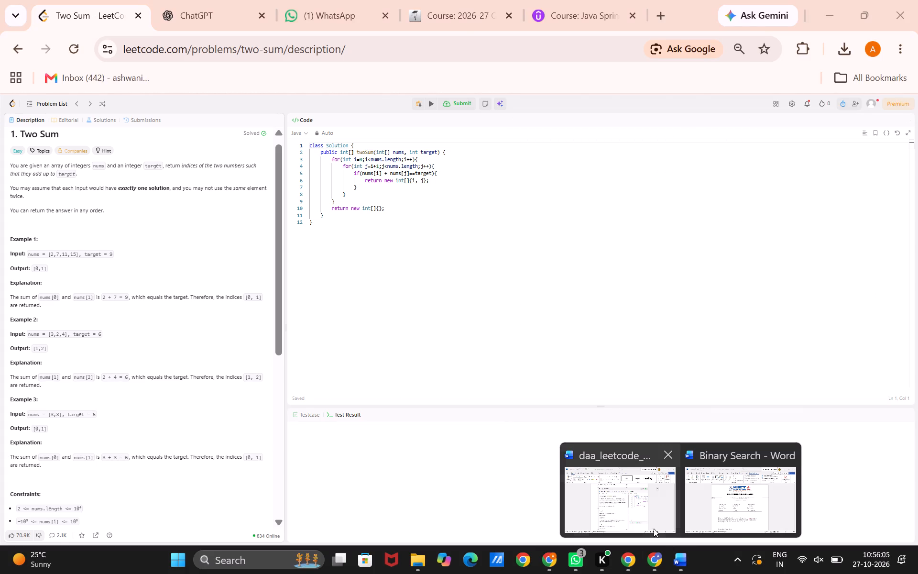
{"action": "left_click", "coordinate": [648, 521]}
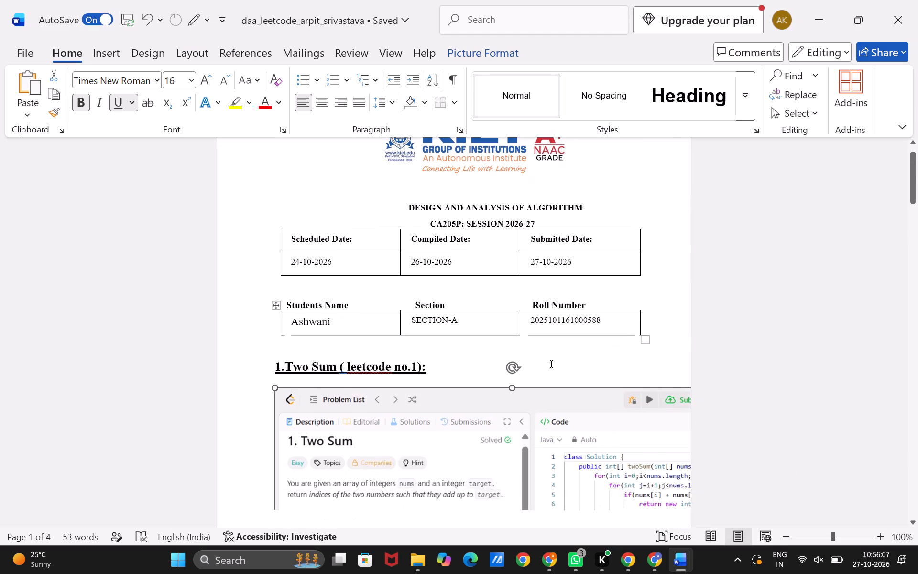
{"action": "left_click", "coordinate": [514, 369]}
{"action": "right_click", "coordinate": [514, 369]}
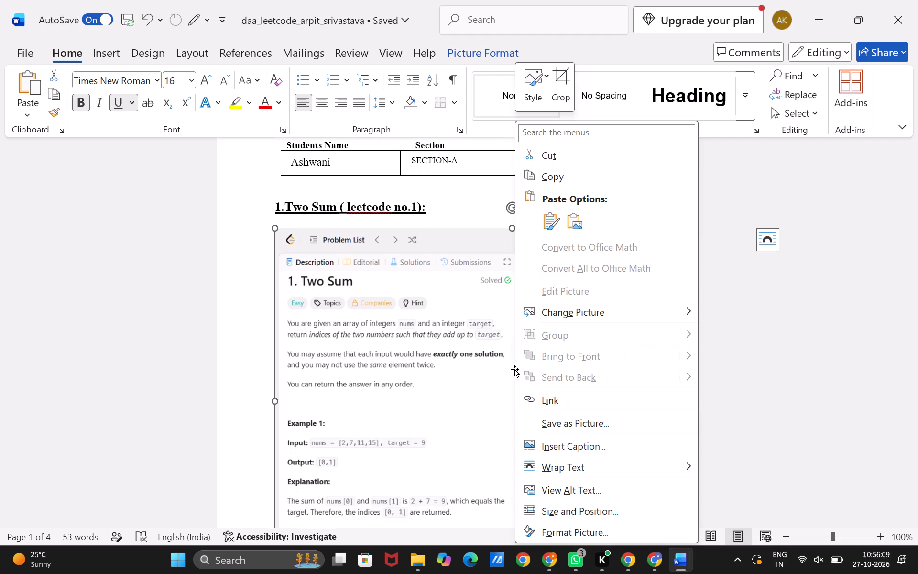
{"action": "left_click", "coordinate": [568, 162]}
{"action": "key", "text": "ctrl+v"}
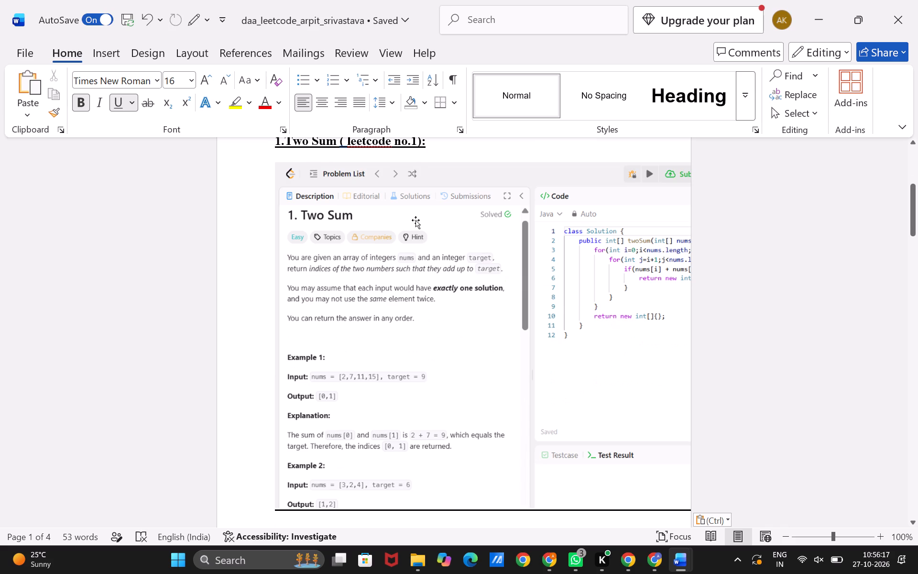
{"action": "key", "text": "Delete"}
{"action": "left_click", "coordinate": [415, 220]}
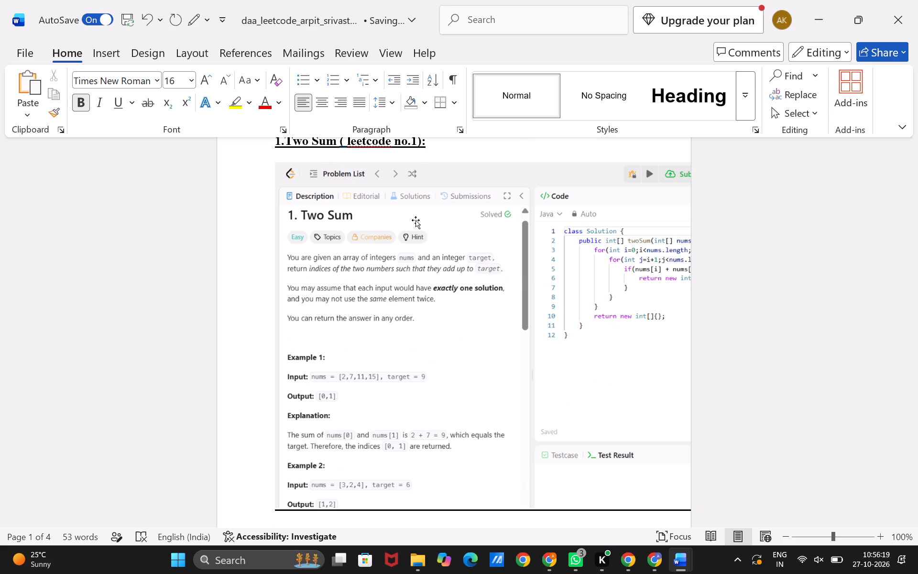
{"action": "key", "text": "Delete"}
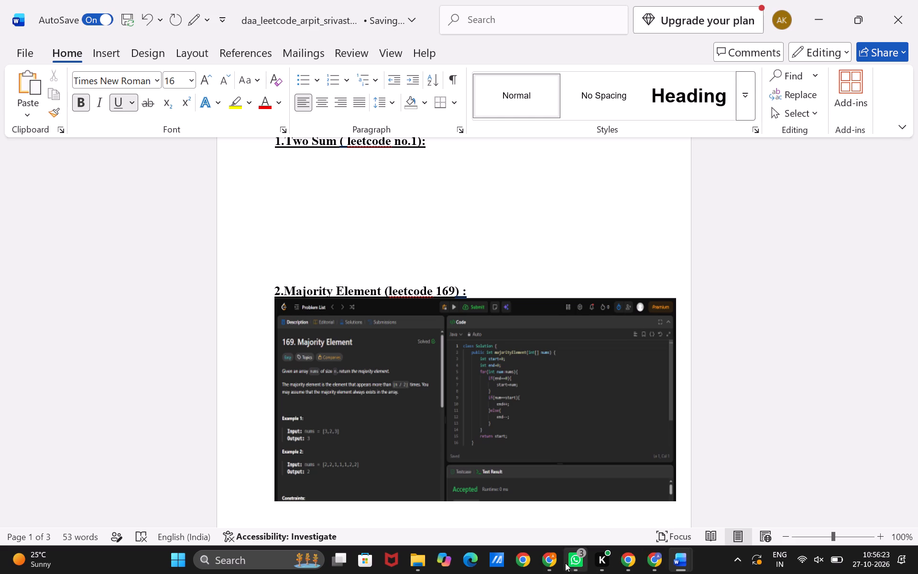
Return to LeetCode in Chrome and snip the Two Sum description together with its Java code, down to the bottom of the code area.
{"action": "left_click", "coordinate": [550, 557]}
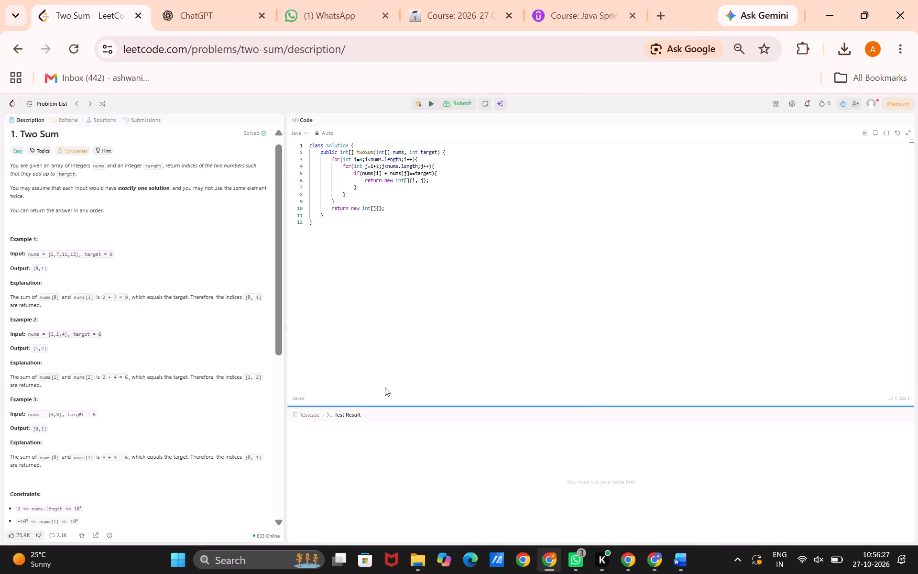
{"action": "key", "text": "shift+super+s"}
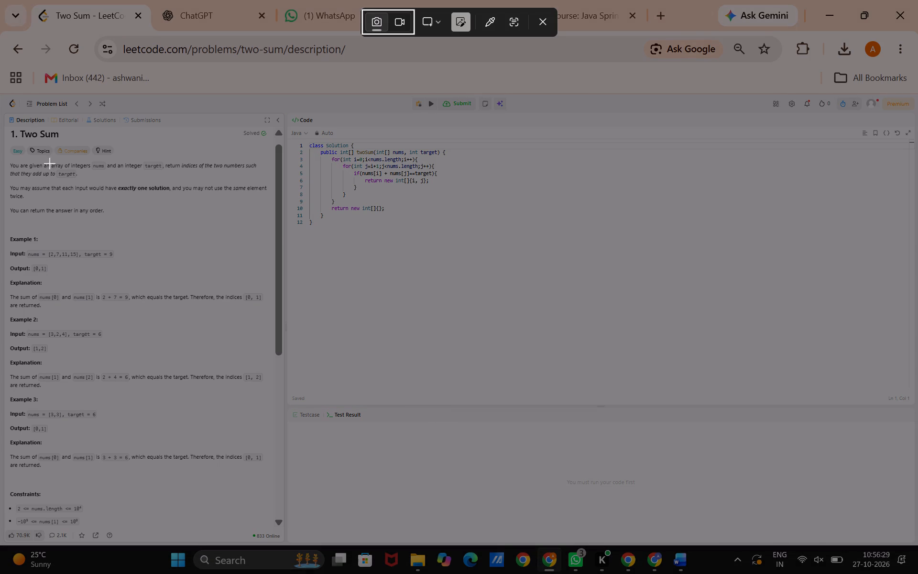
{"action": "left_click_drag", "start_coordinate": [3, 94], "coordinate": [262, 249]}
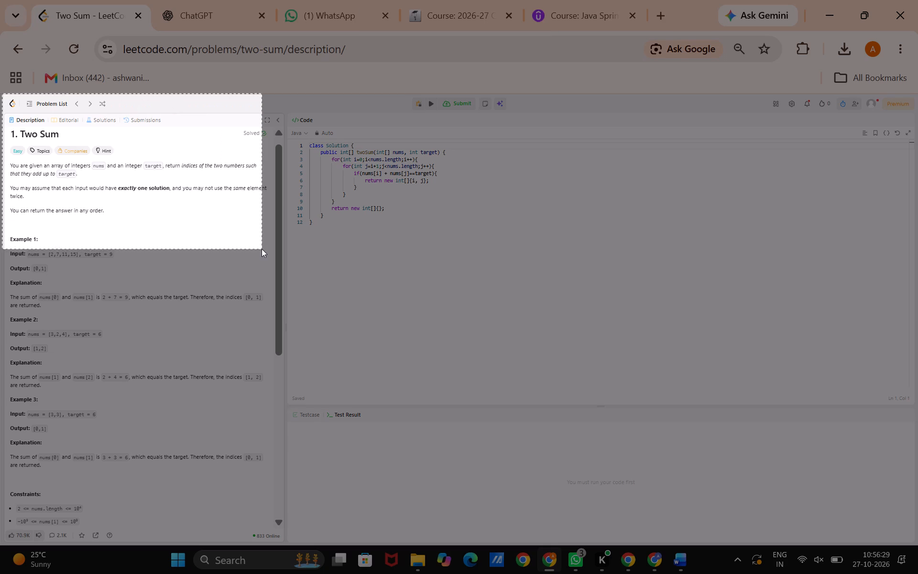
{"action": "left_click_drag", "start_coordinate": [262, 249], "coordinate": [509, 404]}
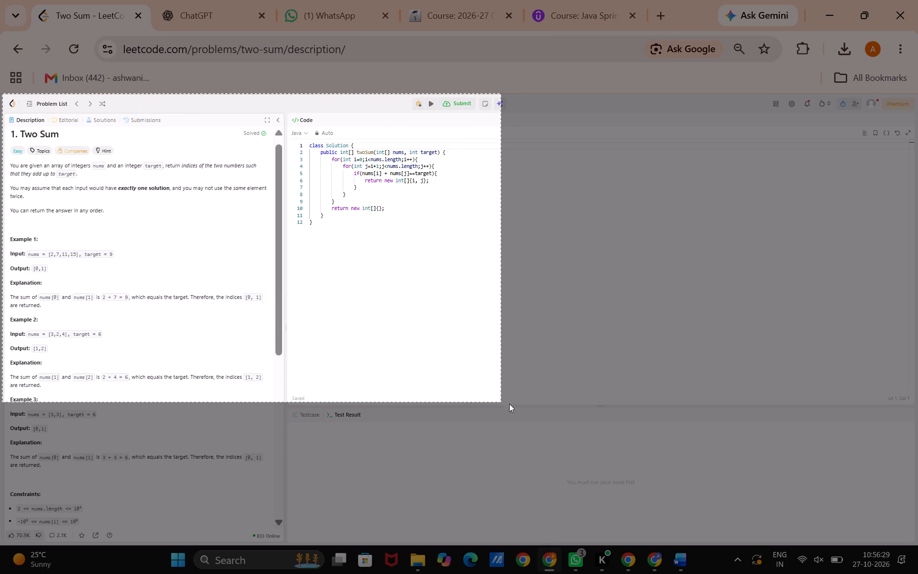
{"action": "left_click_drag", "start_coordinate": [509, 404], "coordinate": [535, 406]}
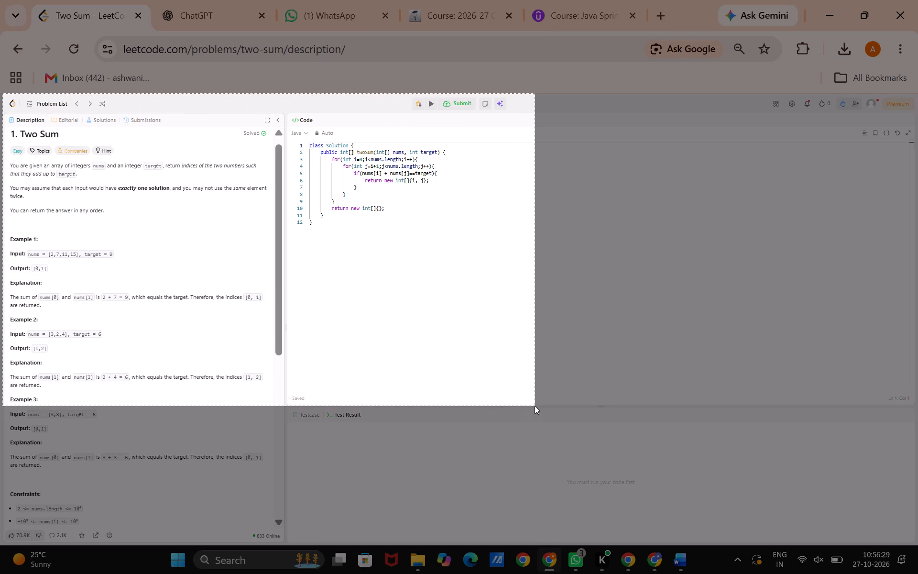
{"action": "left_click_drag", "start_coordinate": [535, 406], "coordinate": [538, 406]}
{"action": "key", "text": "ctrl+c"}
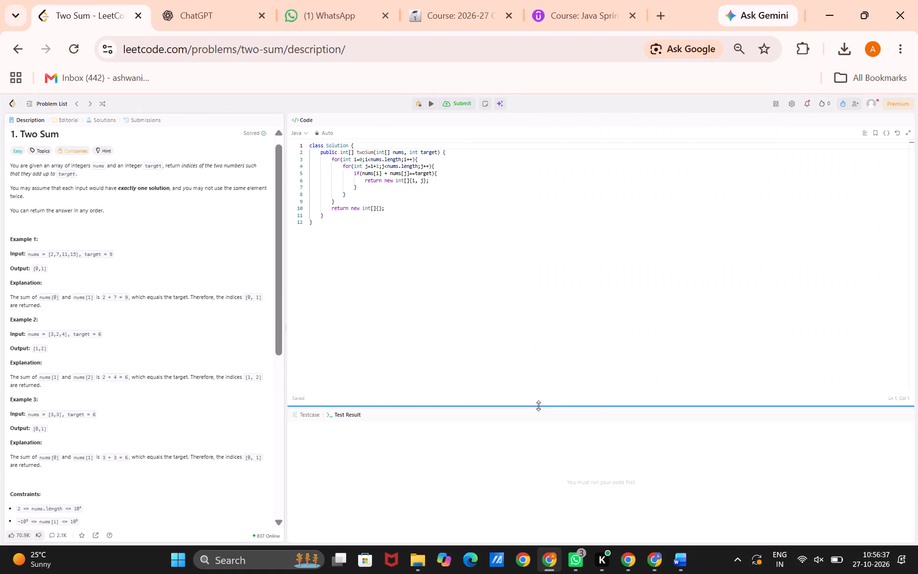
Paste the new Two Sum snip below the "1.Two Sum" heading in the Word report.
{"action": "left_click_drag", "start_coordinate": [679, 556], "coordinate": [667, 567]}
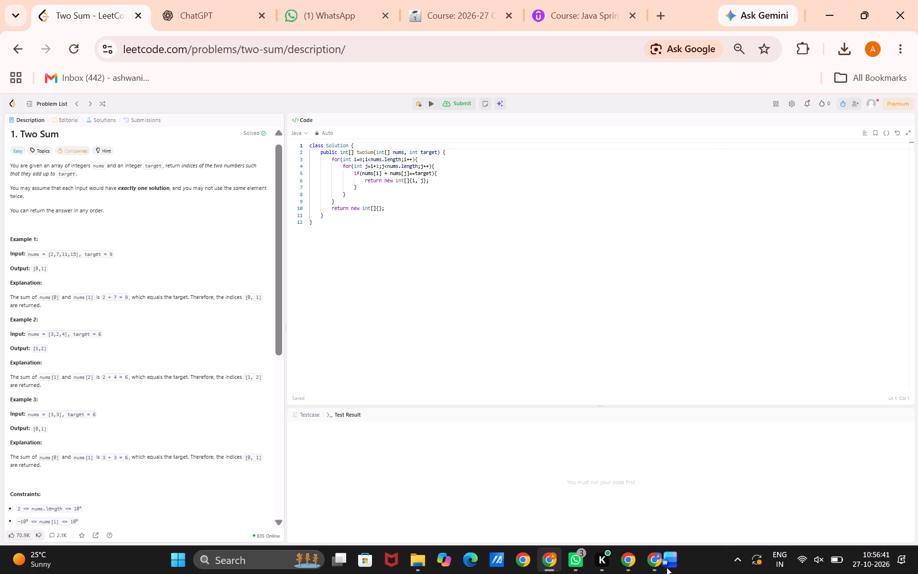
{"action": "left_click_drag", "start_coordinate": [667, 567], "coordinate": [647, 563]}
{"action": "left_click", "coordinate": [647, 563]}
{"action": "left_click", "coordinate": [616, 496]}
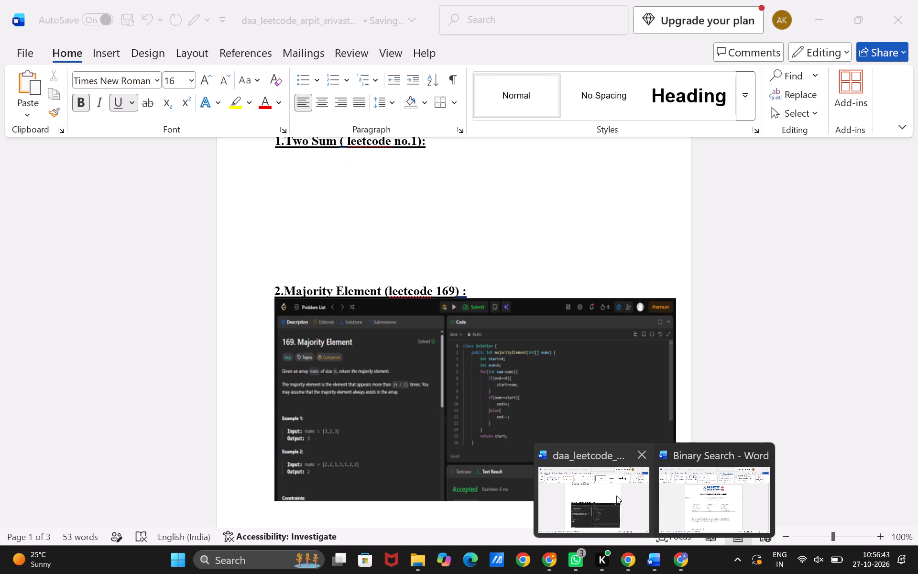
{"action": "left_click", "coordinate": [299, 166]}
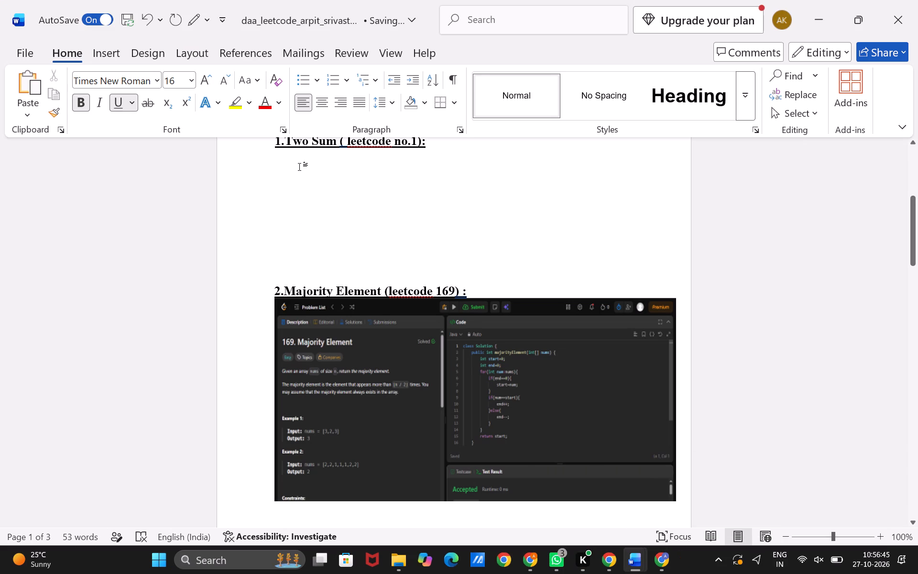
{"action": "key", "text": "ctrl+v"}
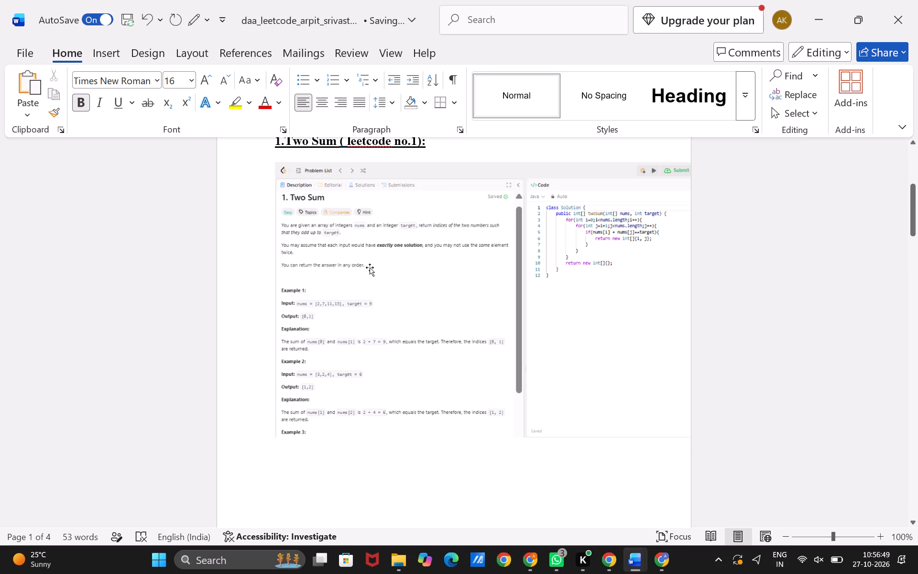
{"action": "scroll", "coordinate": [370, 267], "scroll_direction": "left", "scroll_amount": 2}
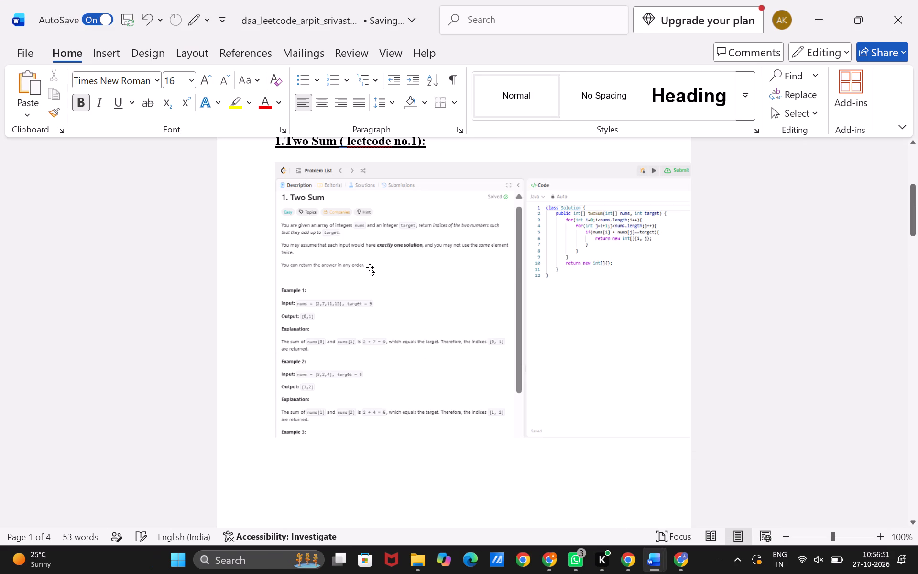
{"action": "scroll", "coordinate": [370, 267], "scroll_direction": "left", "scroll_amount": 1}
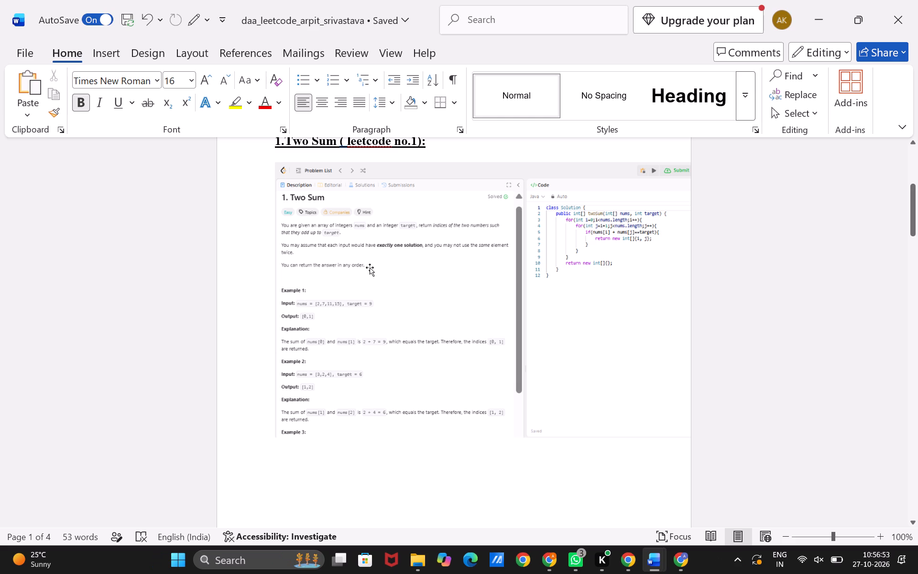
Delete the dark-themed screenshot under the "2.Majority Element (leetcode 169)" heading.
{"action": "scroll", "coordinate": [370, 267], "scroll_direction": "down", "scroll_amount": 4}
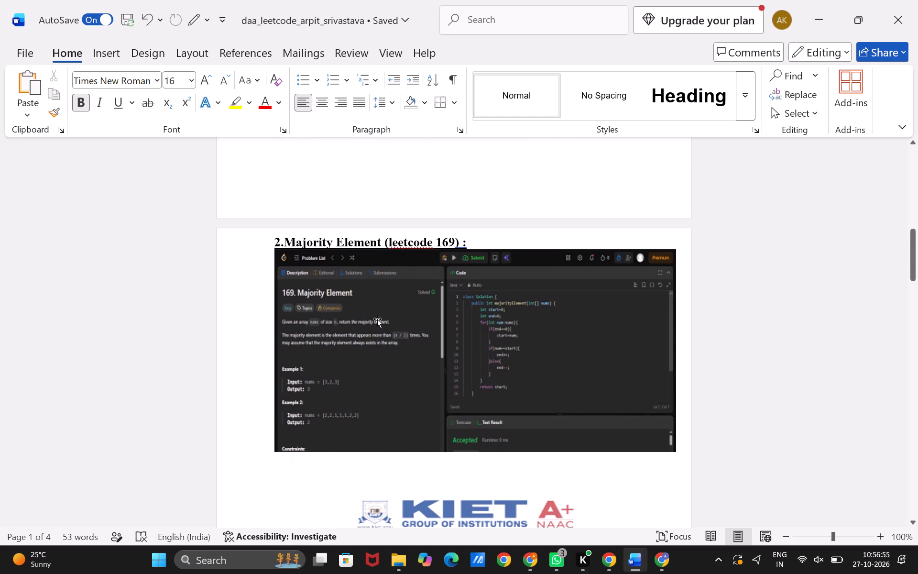
{"action": "left_click", "coordinate": [378, 319]}
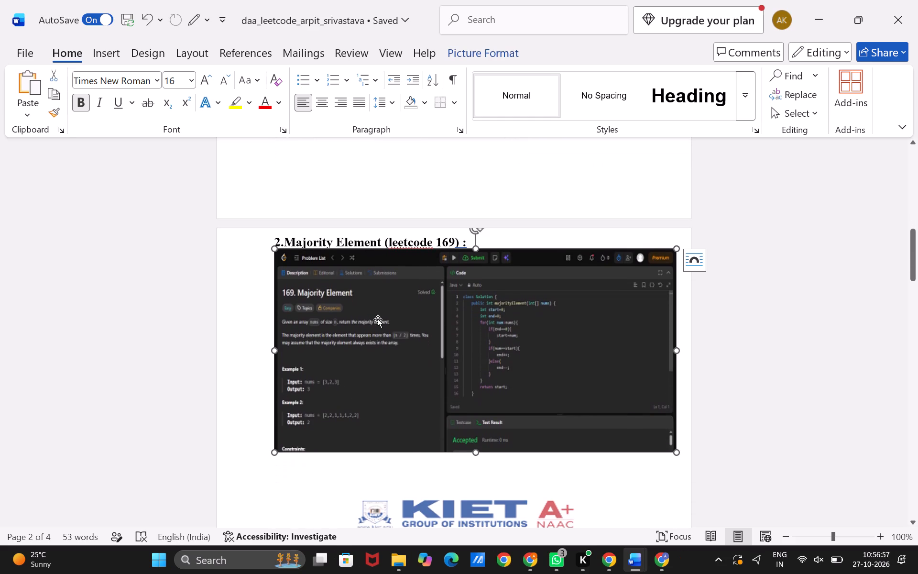
{"action": "key", "text": "Delete"}
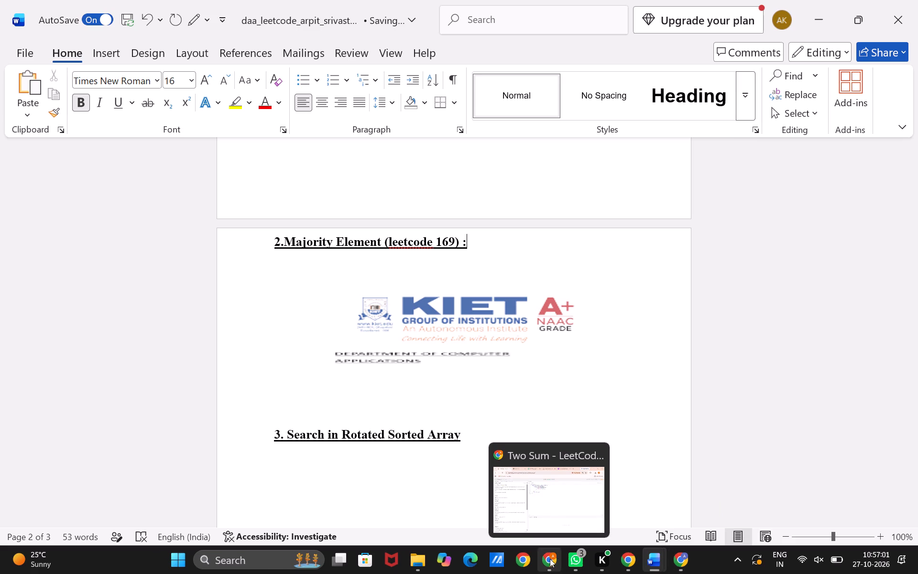
Switch to LeetCode in Chrome, search the problem list for 169 and open Majority Element.
{"action": "left_click", "coordinate": [550, 559]}
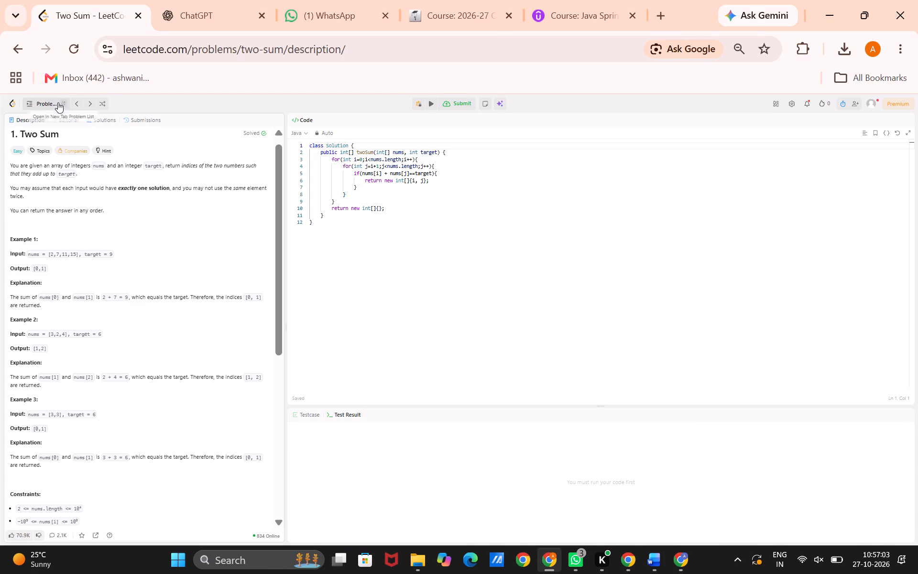
{"action": "left_click", "coordinate": [58, 102]}
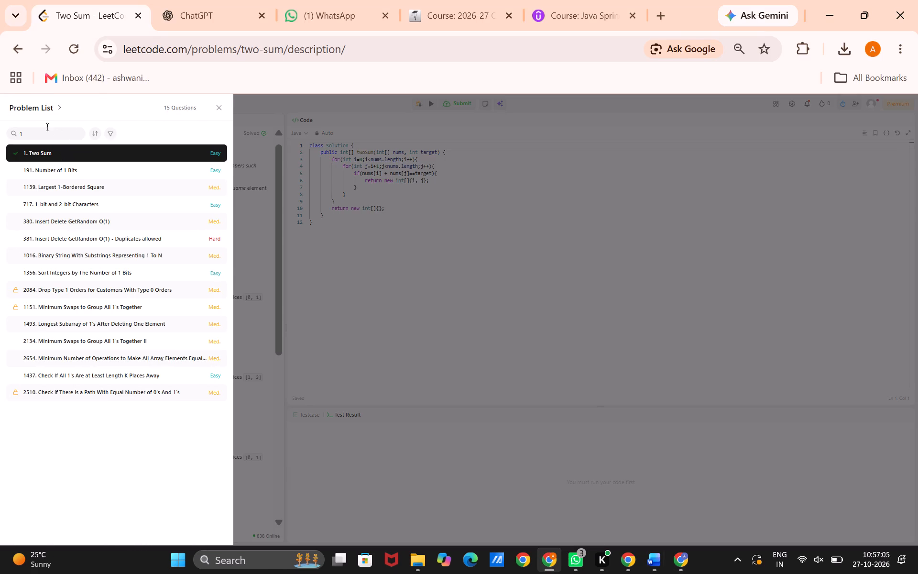
{"action": "left_click", "coordinate": [45, 133]}
{"action": "type", "text": "69"}
{"action": "key", "text": "Return"}
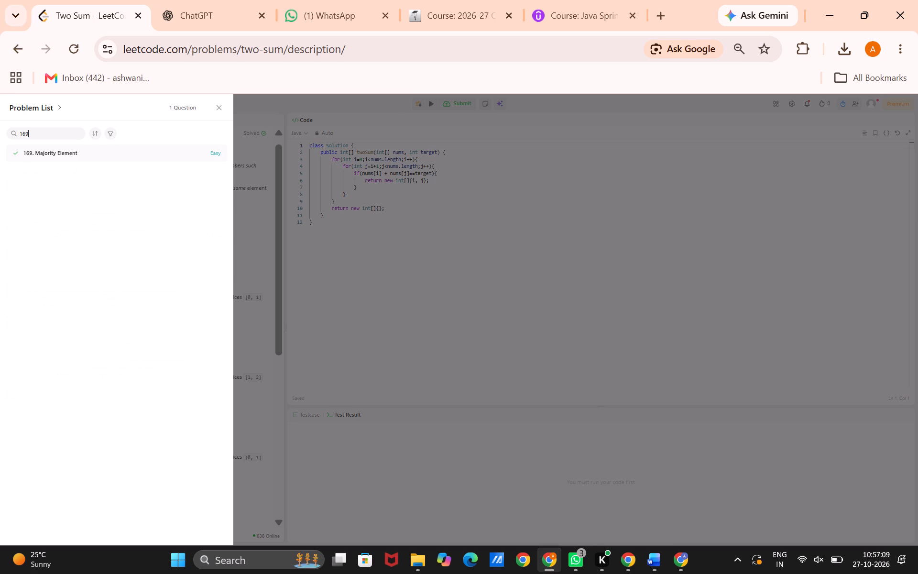
{"action": "left_click", "coordinate": [59, 153]}
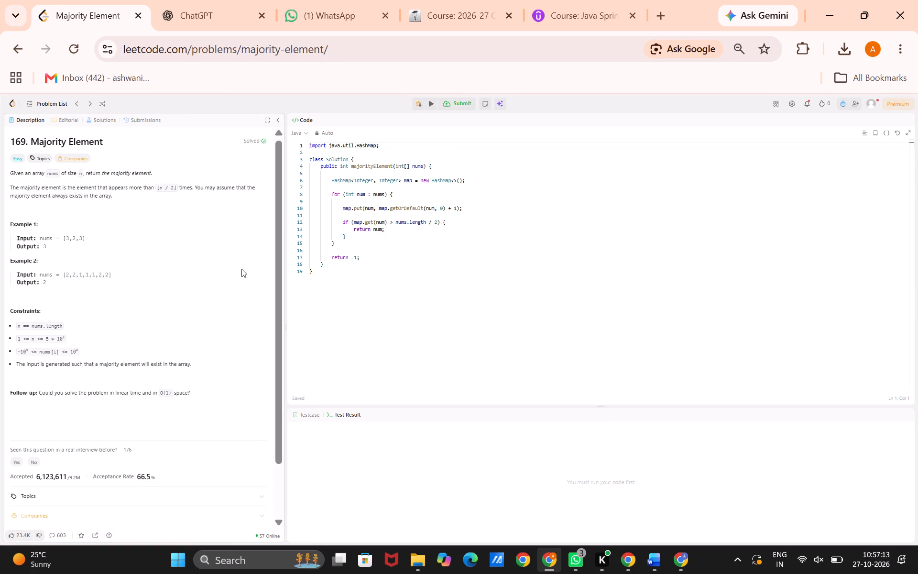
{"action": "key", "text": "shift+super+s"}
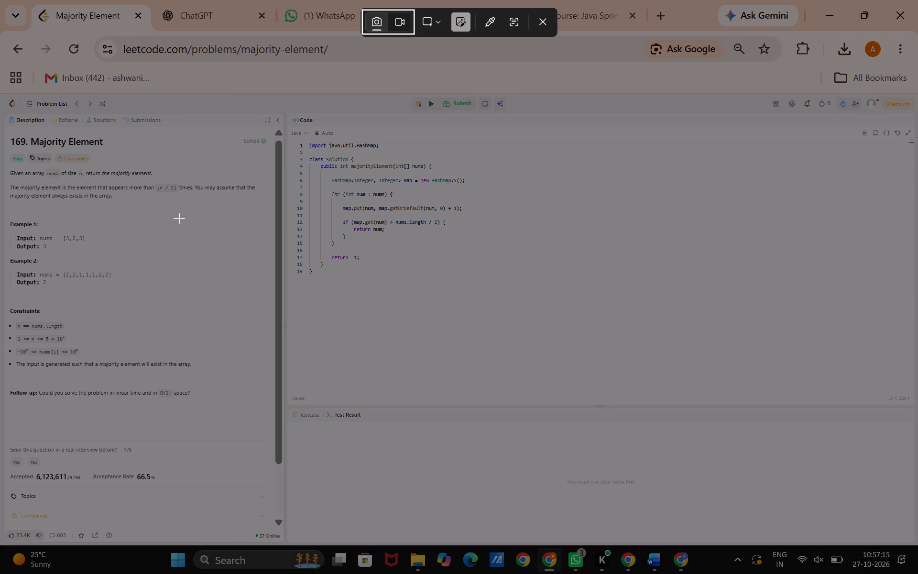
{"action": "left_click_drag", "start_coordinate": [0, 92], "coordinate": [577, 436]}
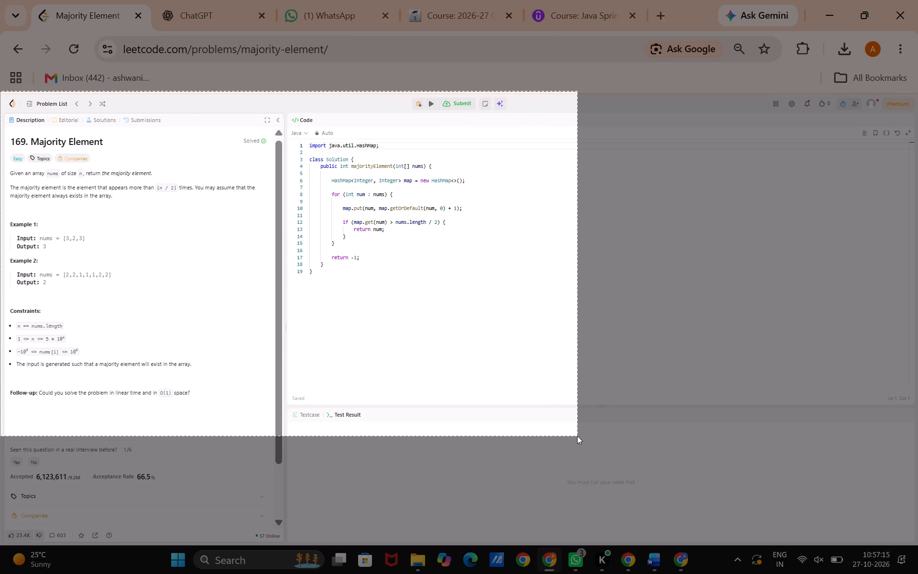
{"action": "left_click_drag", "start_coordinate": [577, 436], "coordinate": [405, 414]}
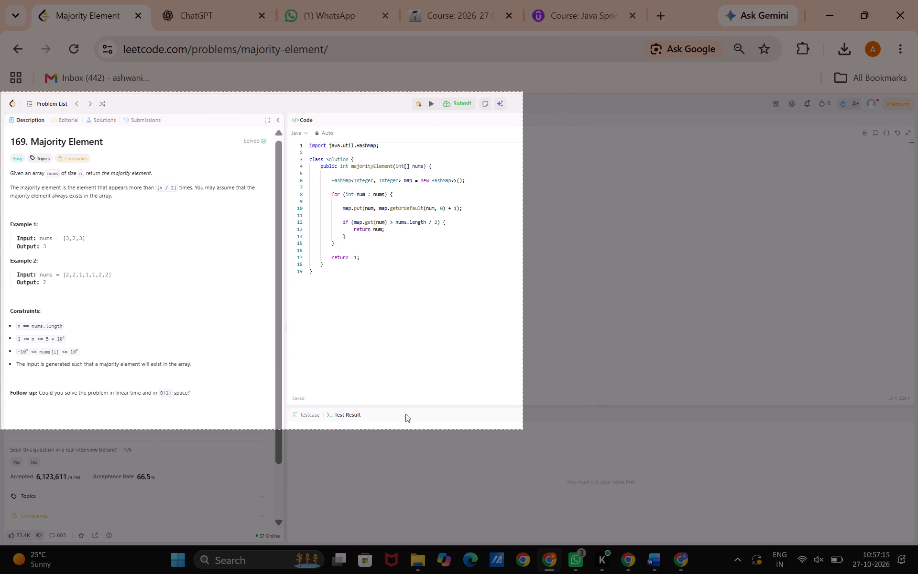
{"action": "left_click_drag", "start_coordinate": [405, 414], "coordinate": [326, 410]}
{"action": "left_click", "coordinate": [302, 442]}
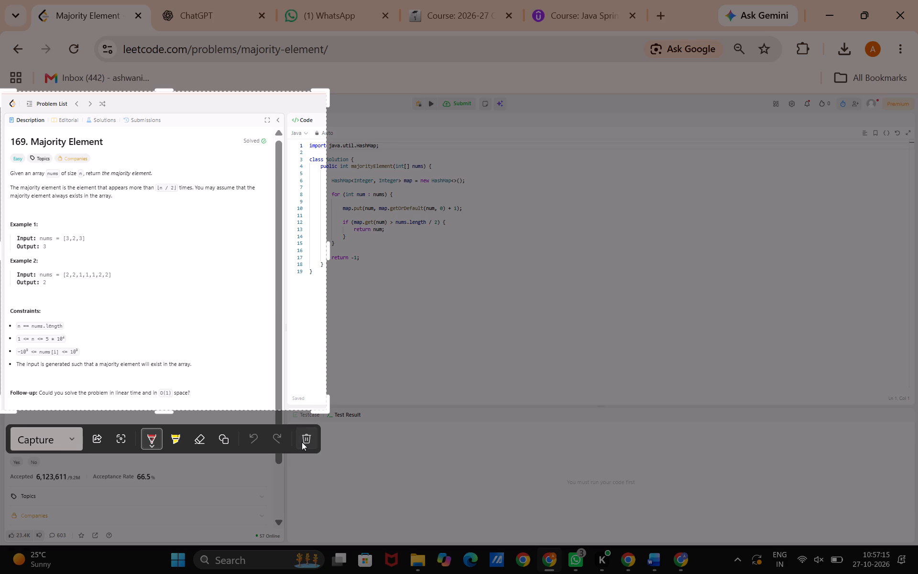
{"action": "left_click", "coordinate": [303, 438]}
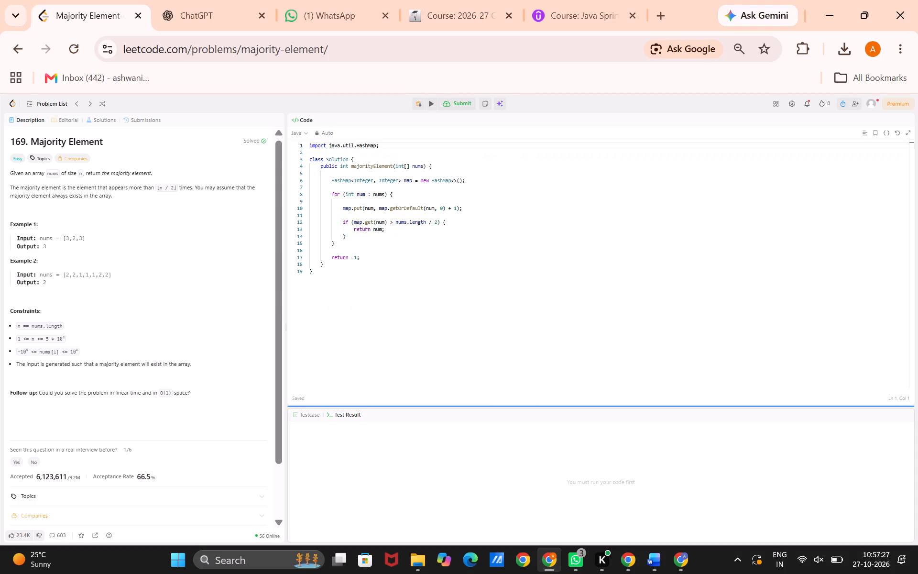
Snip the Majority Element description together with its full Java code, down to just below the Test Result heading, and copy it.
{"action": "scroll", "coordinate": [355, 339], "scroll_direction": "up", "scroll_amount": 4}
{"action": "scroll", "coordinate": [362, 261], "scroll_direction": "up", "scroll_amount": 2}
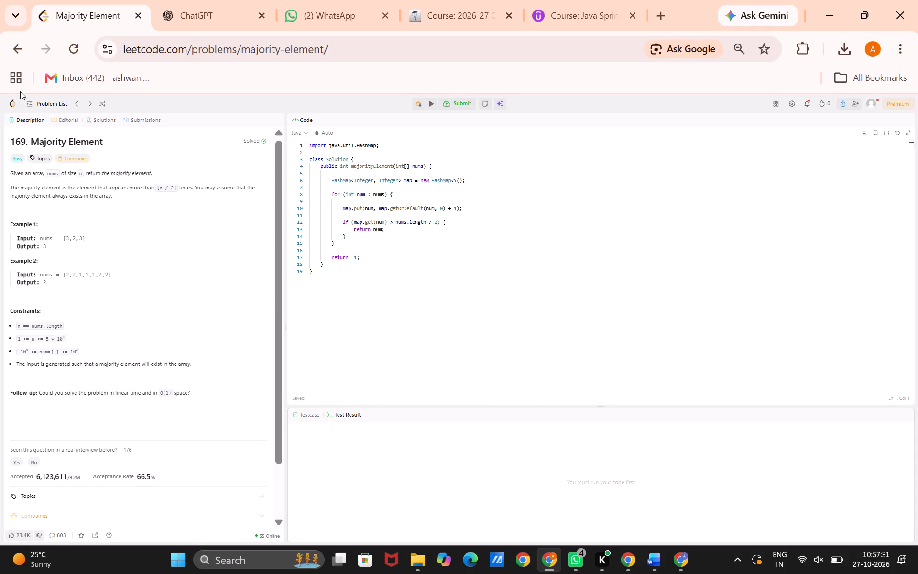
{"action": "key", "text": "shift+super+s"}
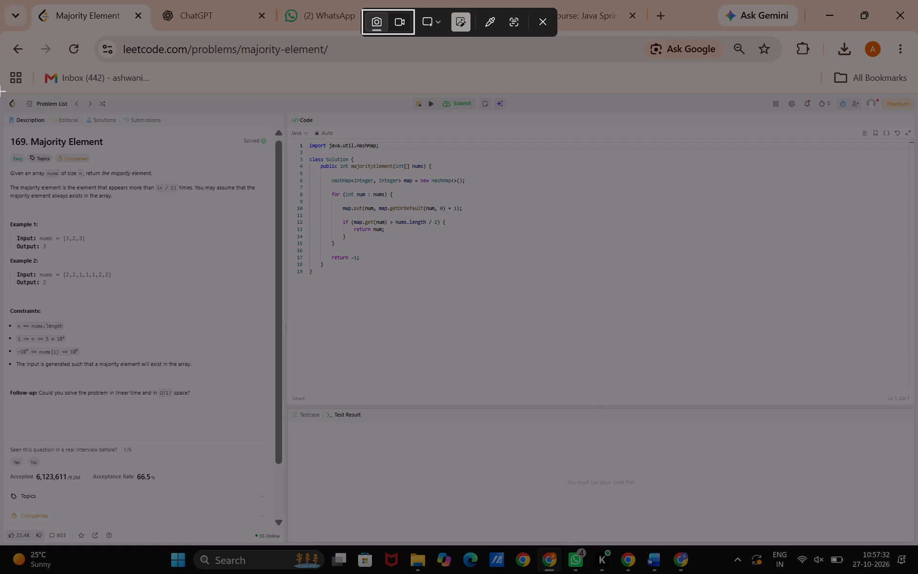
{"action": "left_click_drag", "start_coordinate": [0, 91], "coordinate": [552, 454]}
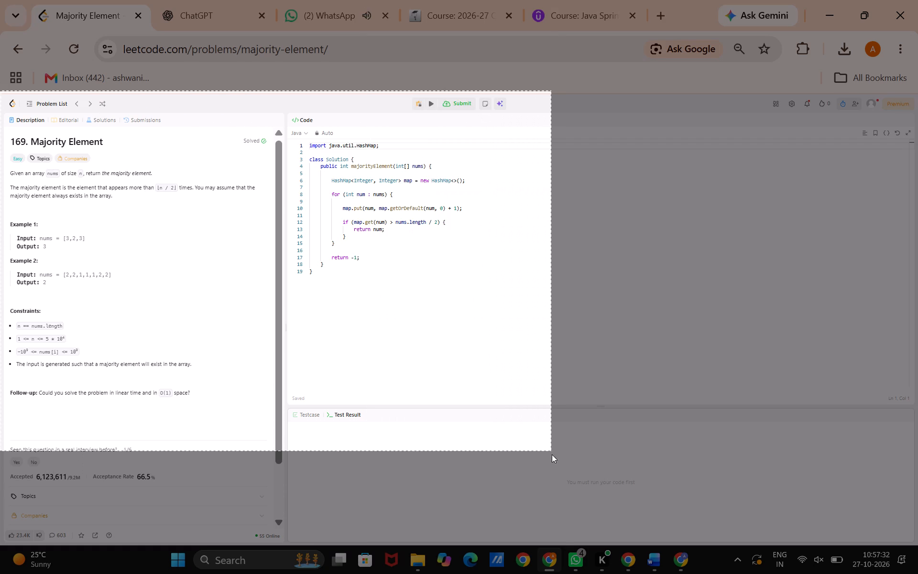
{"action": "left_click_drag", "start_coordinate": [552, 454], "coordinate": [541, 466]}
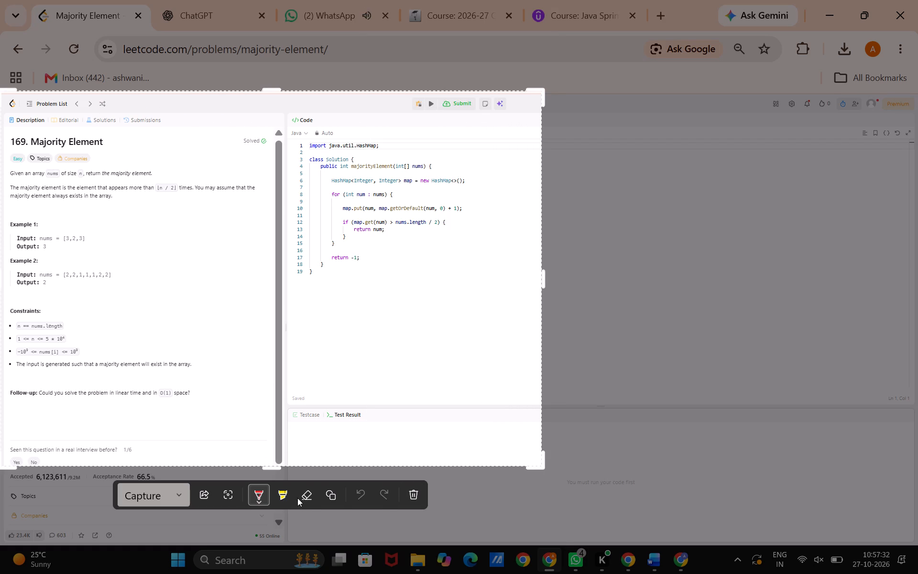
{"action": "key", "text": "ctrl+c"}
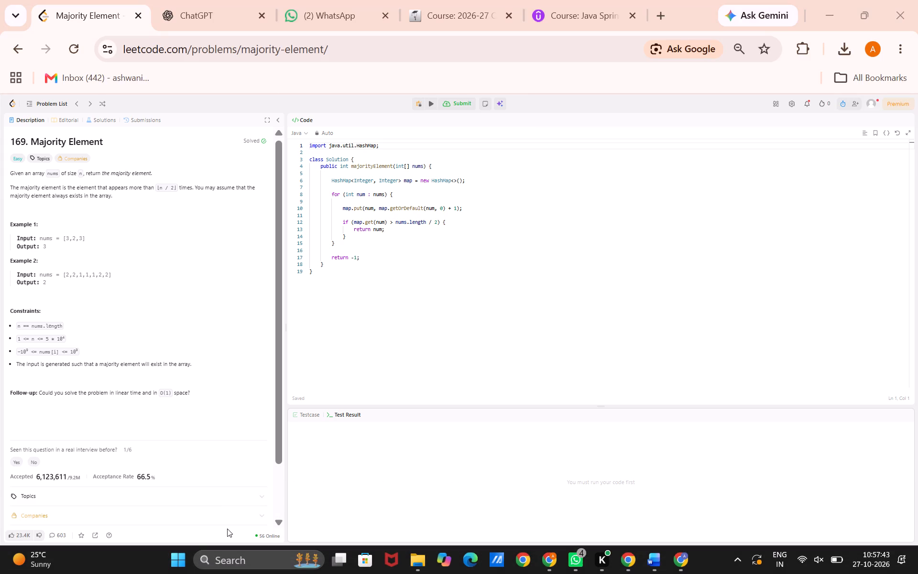
Switch to the Word report and paste the snip below the "2.Majority Element (leetcode 169)" heading.
{"action": "left_click", "coordinate": [554, 555]}
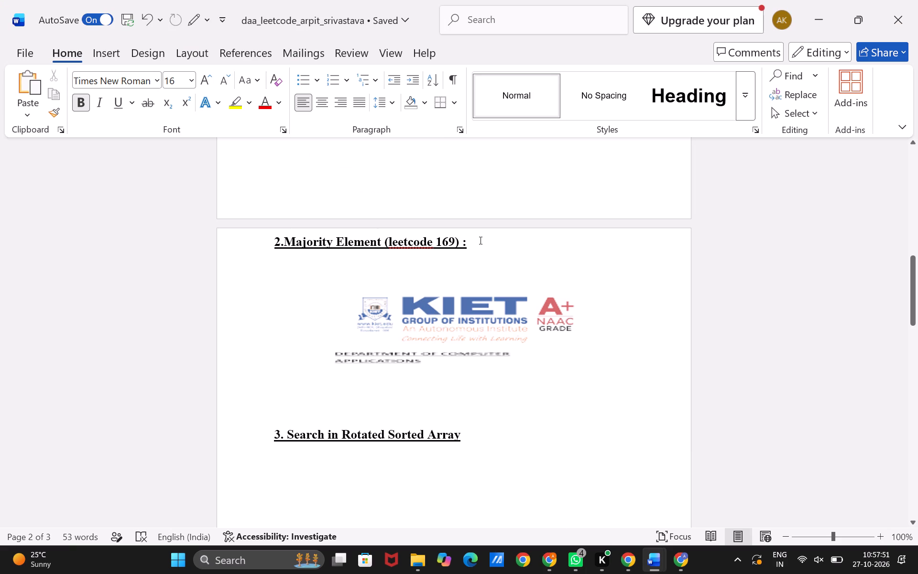
{"action": "key", "text": "ctrl+v"}
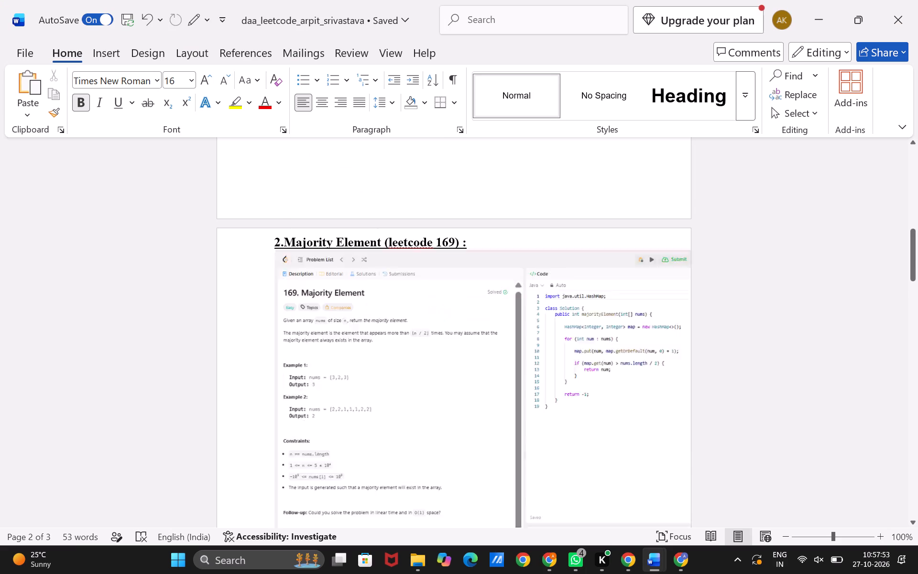
Look through the report's pages, checking the new Two Sum and Majority Element snips and the remaining headings and dark-themed screenshots.
{"action": "scroll", "coordinate": [480, 240], "scroll_direction": "up", "scroll_amount": 3}
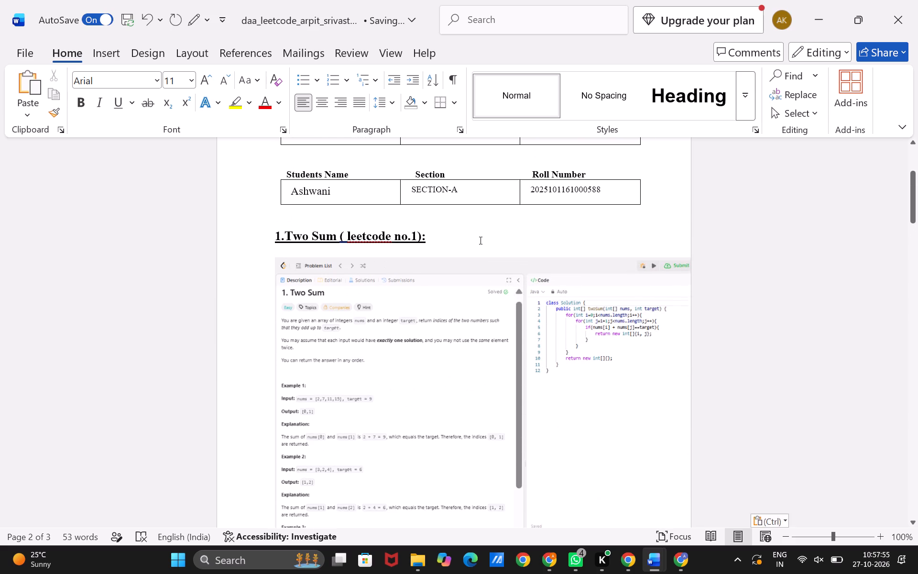
{"action": "scroll", "coordinate": [480, 240], "scroll_direction": "up", "scroll_amount": 1}
{"action": "scroll", "coordinate": [480, 240], "scroll_direction": "down", "scroll_amount": 2}
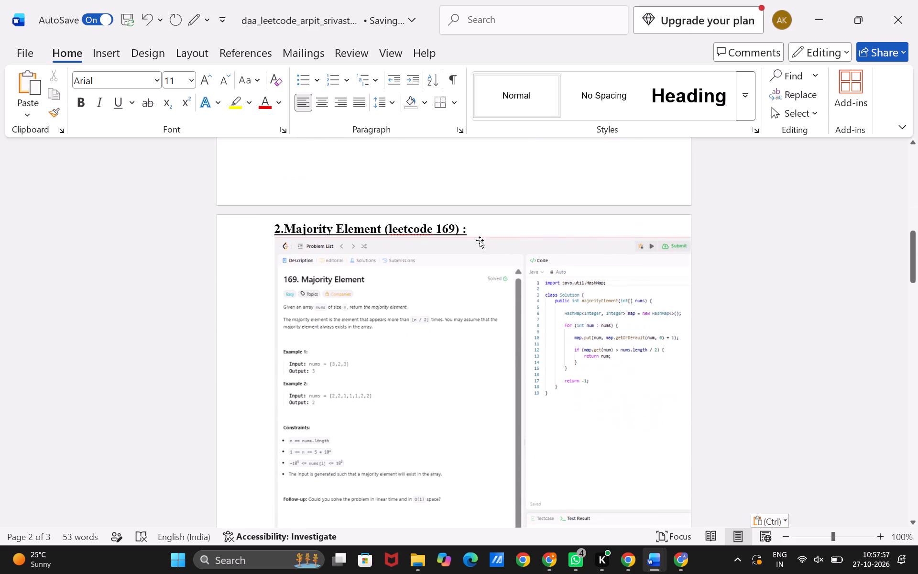
{"action": "scroll", "coordinate": [505, 379], "scroll_direction": "down", "scroll_amount": 1}
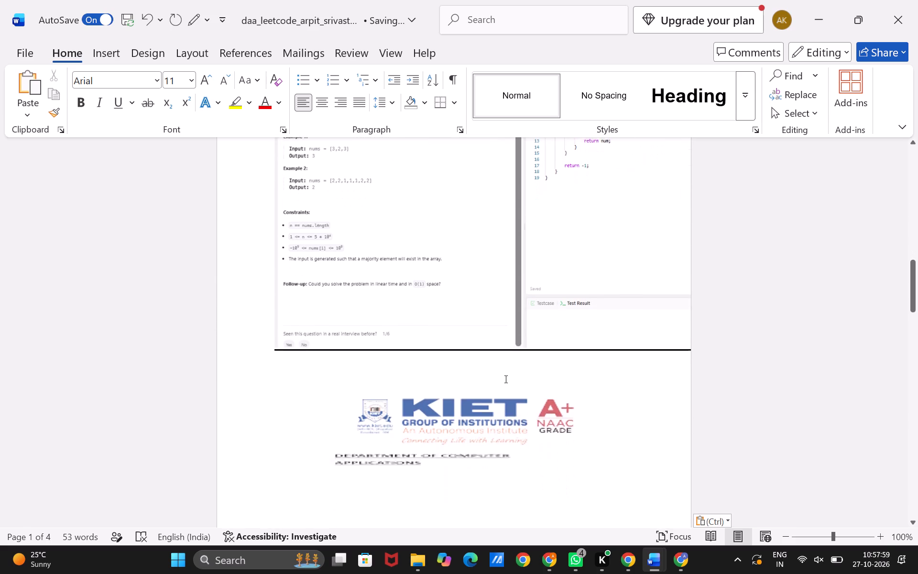
{"action": "scroll", "coordinate": [505, 379], "scroll_direction": "down", "scroll_amount": 2}
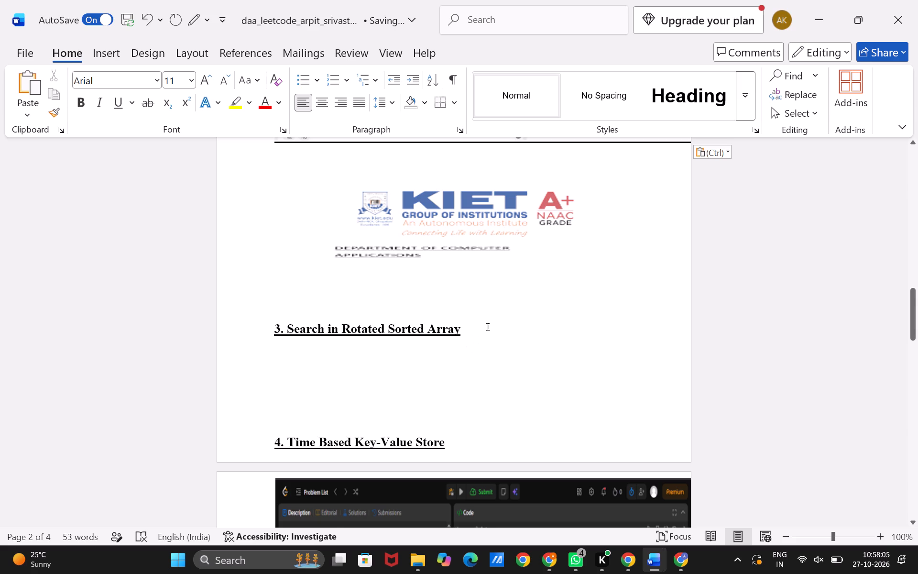
{"action": "scroll", "coordinate": [487, 326], "scroll_direction": "down", "scroll_amount": 3}
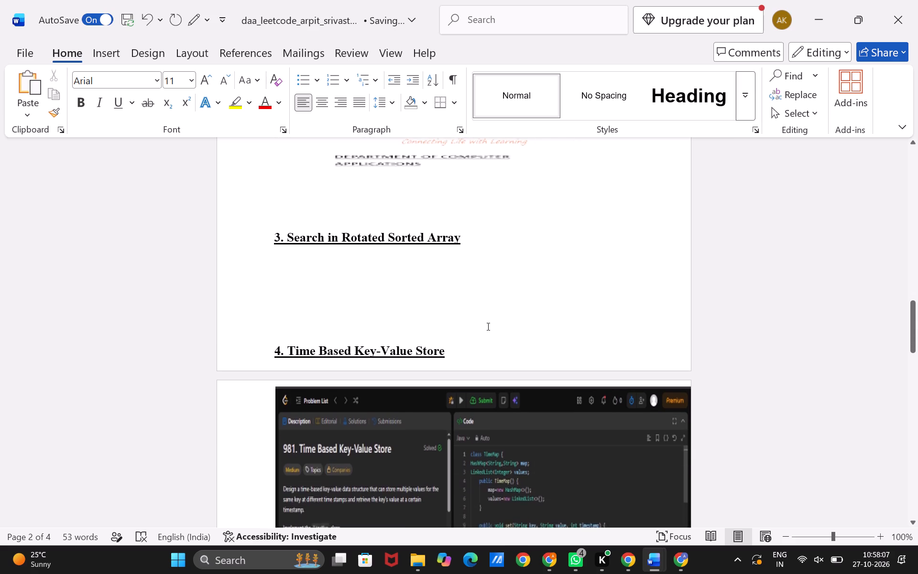
{"action": "scroll", "coordinate": [487, 326], "scroll_direction": "down", "scroll_amount": 2}
{"action": "scroll", "coordinate": [487, 326], "scroll_direction": "up", "scroll_amount": 1}
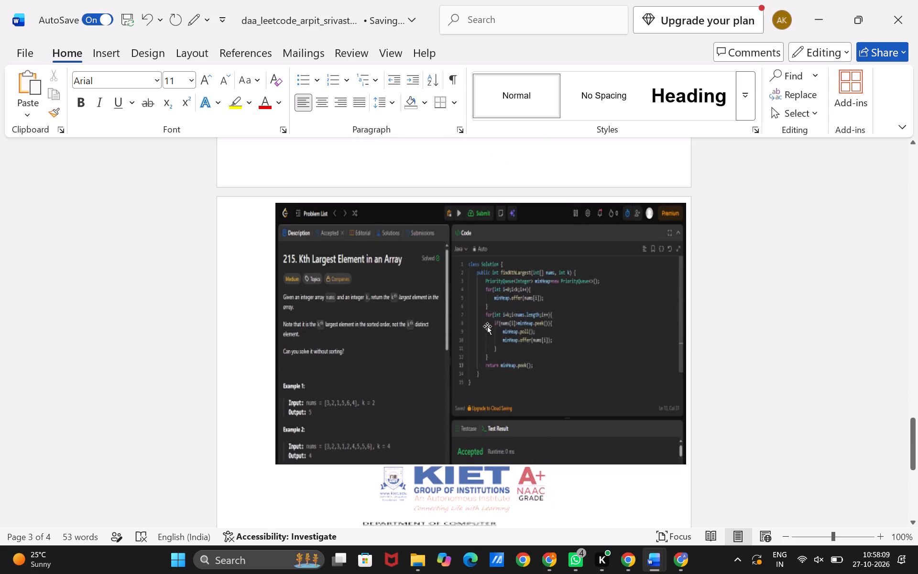
{"action": "scroll", "coordinate": [487, 326], "scroll_direction": "up", "scroll_amount": 2}
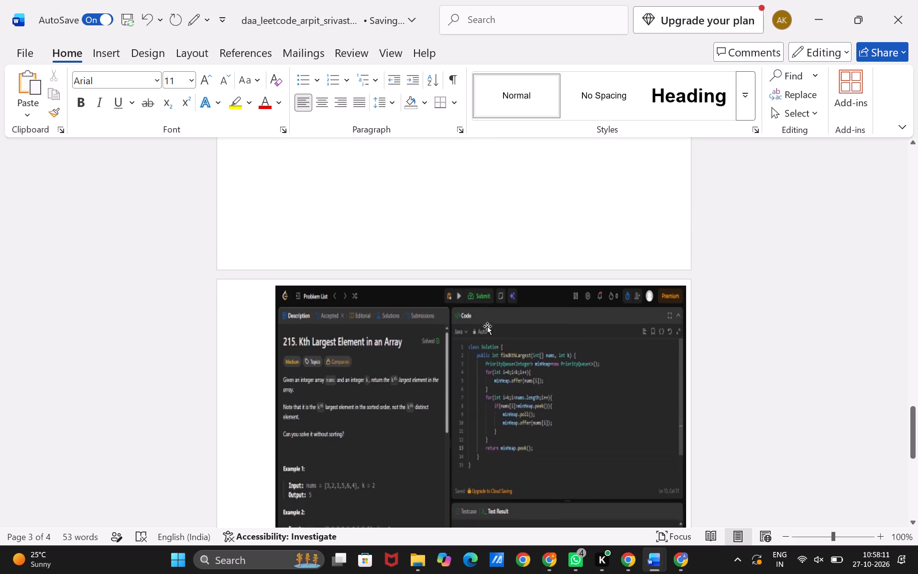
{"action": "scroll", "coordinate": [487, 326], "scroll_direction": "up", "scroll_amount": 3}
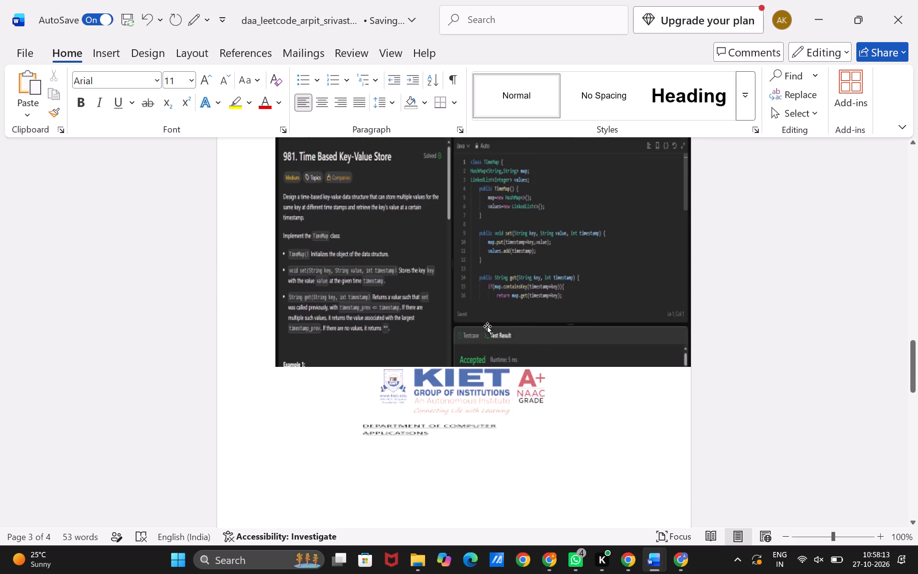
{"action": "scroll", "coordinate": [487, 326], "scroll_direction": "up", "scroll_amount": 2}
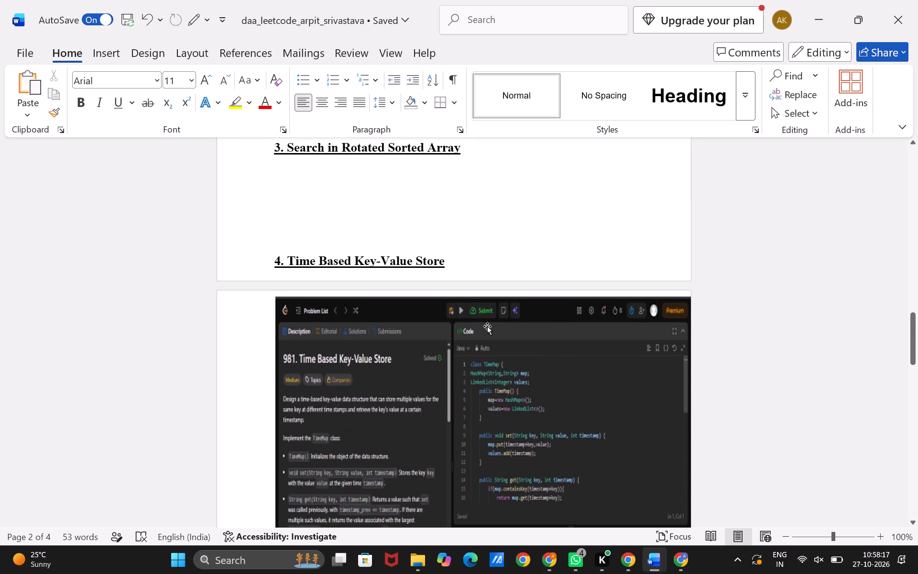
{"action": "scroll", "coordinate": [487, 326], "scroll_direction": "up", "scroll_amount": 3}
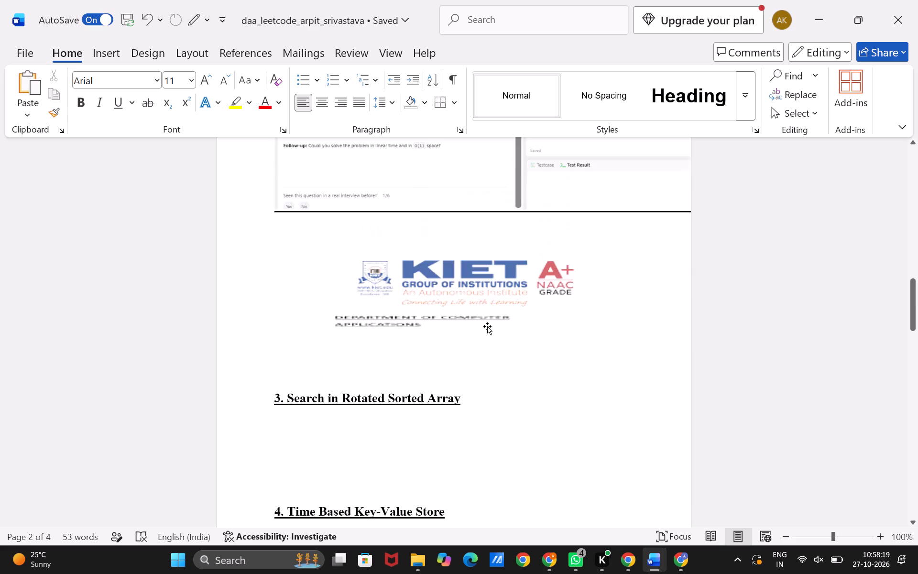
{"action": "scroll", "coordinate": [487, 326], "scroll_direction": "up", "scroll_amount": 2}
Copy the problem name "Search in Rotated Sorted Array" from the report's third heading, without its number.
{"action": "scroll", "coordinate": [487, 326], "scroll_direction": "down", "scroll_amount": 1}
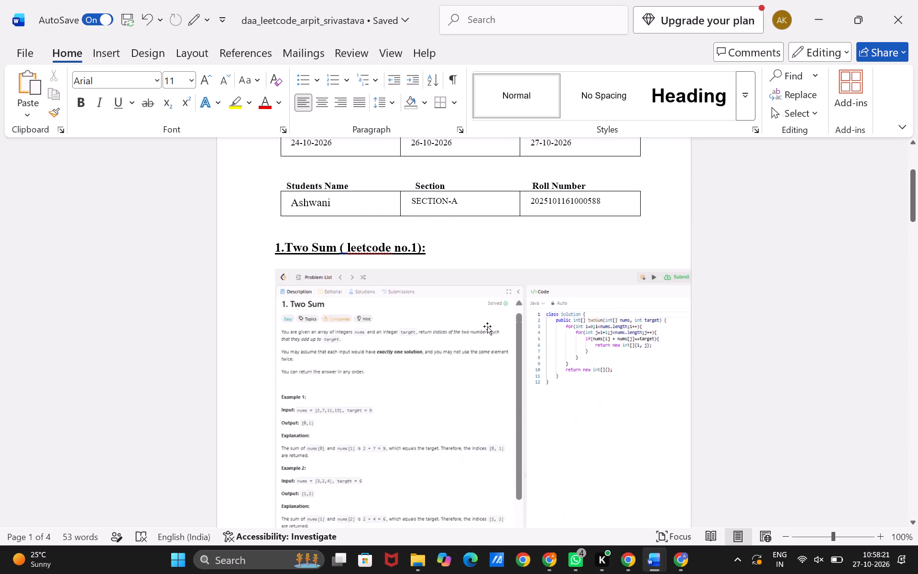
{"action": "scroll", "coordinate": [487, 326], "scroll_direction": "down", "scroll_amount": 4}
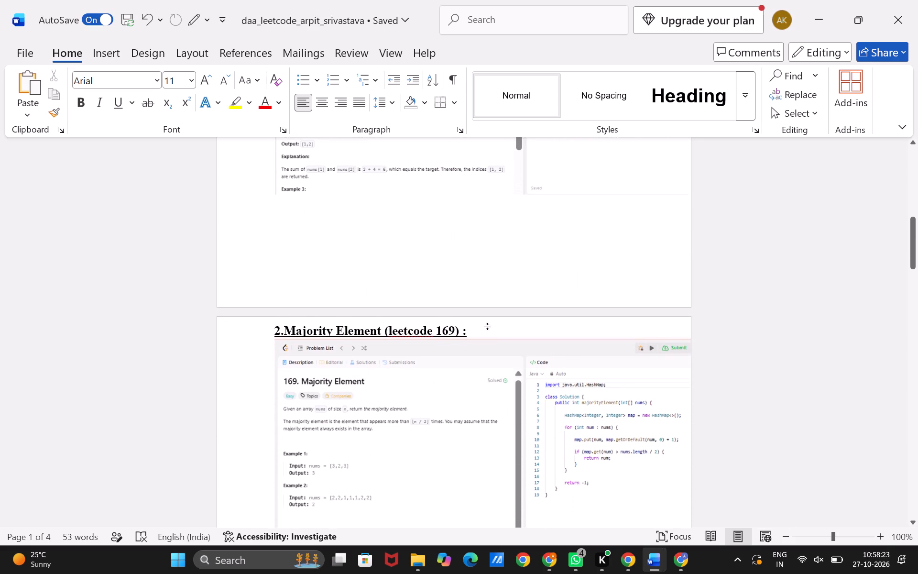
{"action": "scroll", "coordinate": [487, 326], "scroll_direction": "down", "scroll_amount": 3}
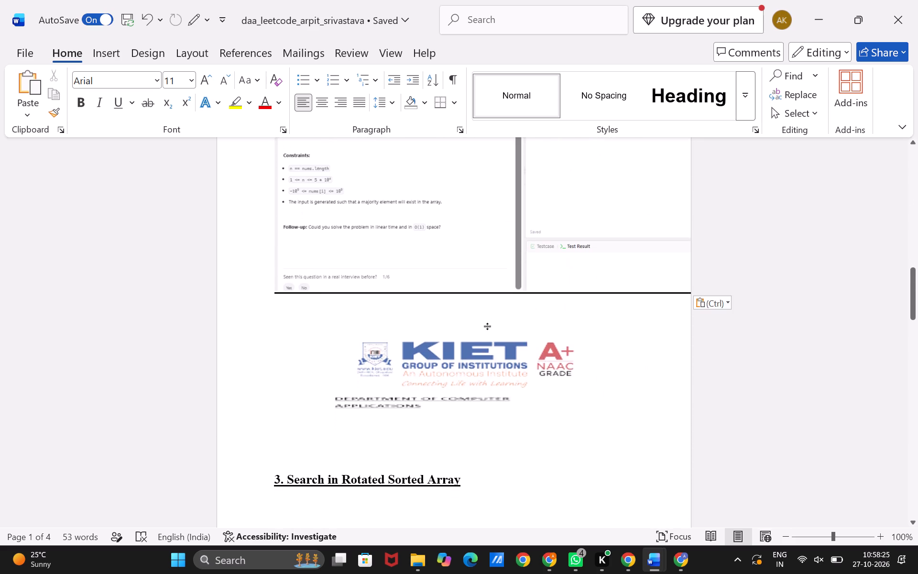
{"action": "scroll", "coordinate": [487, 326], "scroll_direction": "down", "scroll_amount": 1}
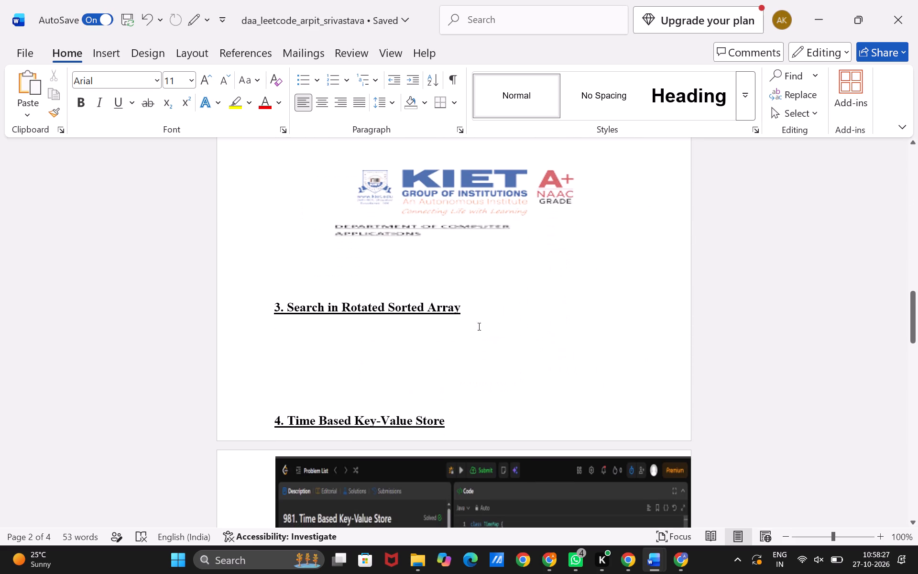
{"action": "left_click_drag", "start_coordinate": [461, 309], "coordinate": [374, 311]}
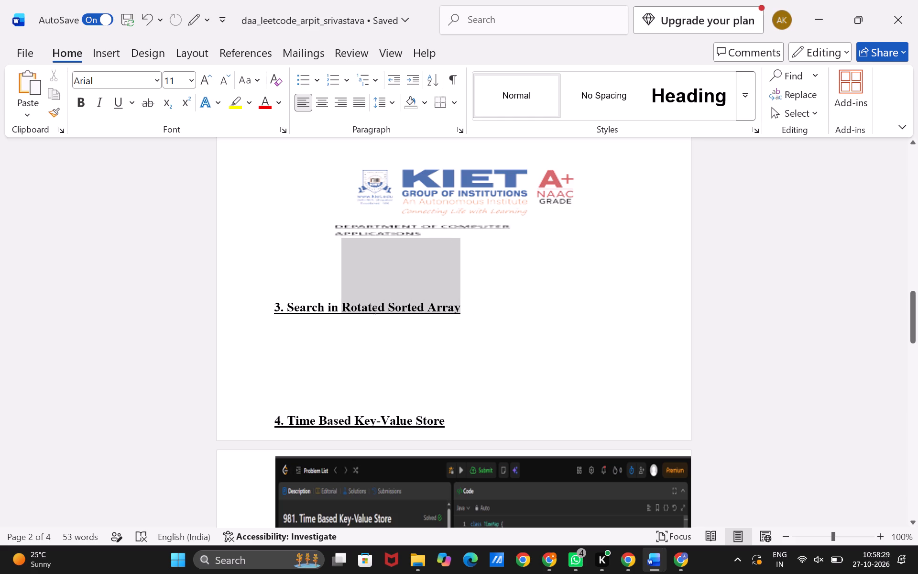
{"action": "left_click_drag", "start_coordinate": [374, 311], "coordinate": [289, 304]}
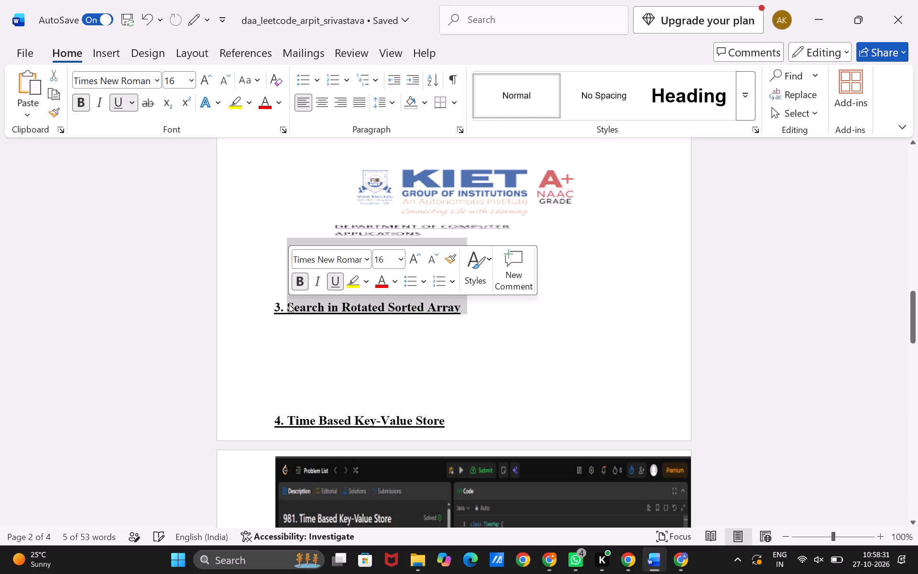
{"action": "key", "text": "ctrl+c"}
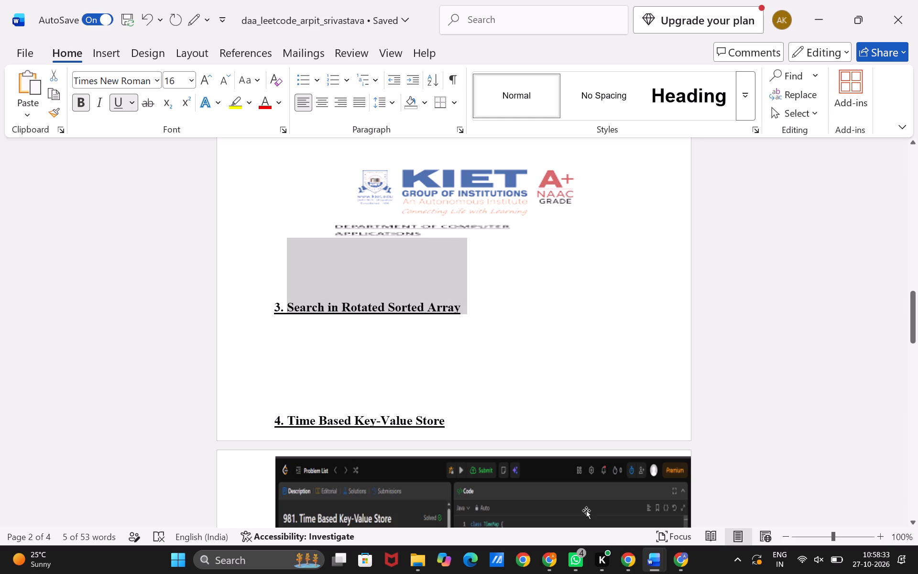
Switch to LeetCode in Chrome and search the problem list for "Search in Rotated Sorted Array", replacing the 169 search.
{"action": "left_click", "coordinate": [550, 557]}
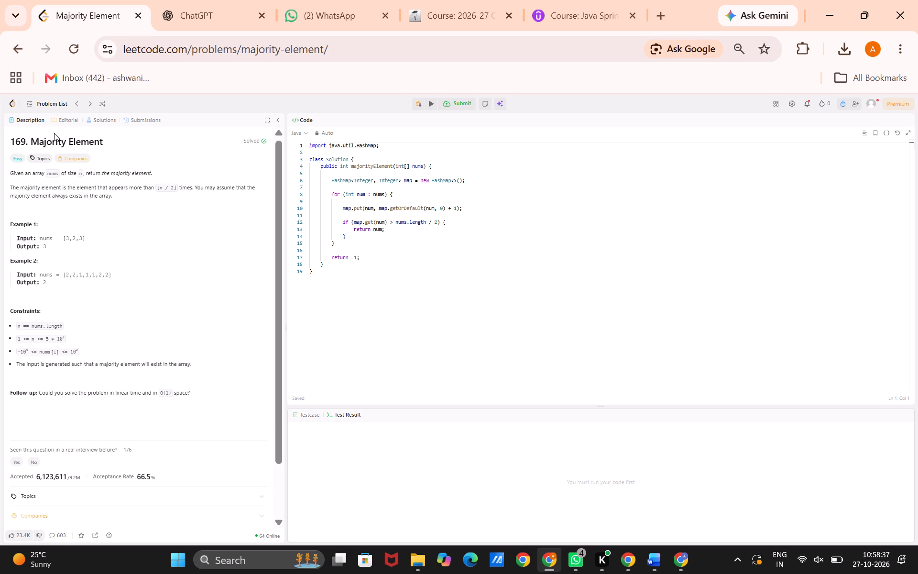
{"action": "left_click", "coordinate": [43, 106]}
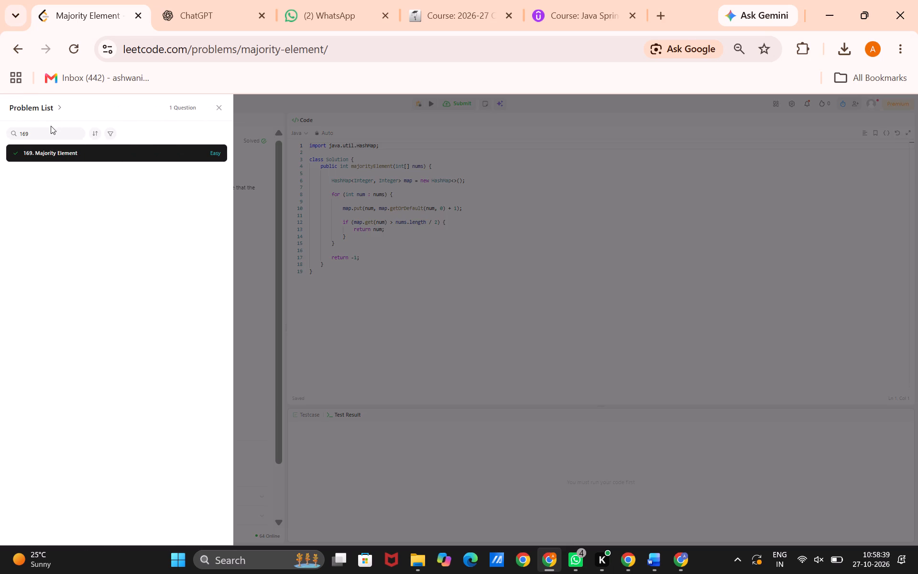
{"action": "left_click", "coordinate": [45, 131]}
{"action": "key", "text": "BackSpace"}
{"action": "key", "text": "BackSpace"}
{"action": "key", "text": "BackSpace"}
{"action": "key", "text": "BackSpace"}
{"action": "key", "text": "BackSpace"}
{"action": "key", "text": "ctrl+v"}
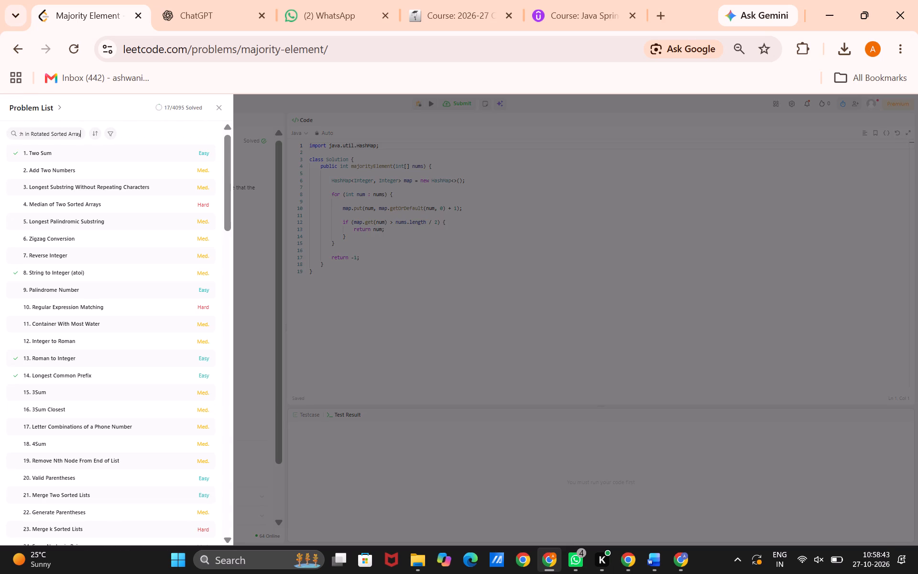
{"action": "key", "text": "Return"}
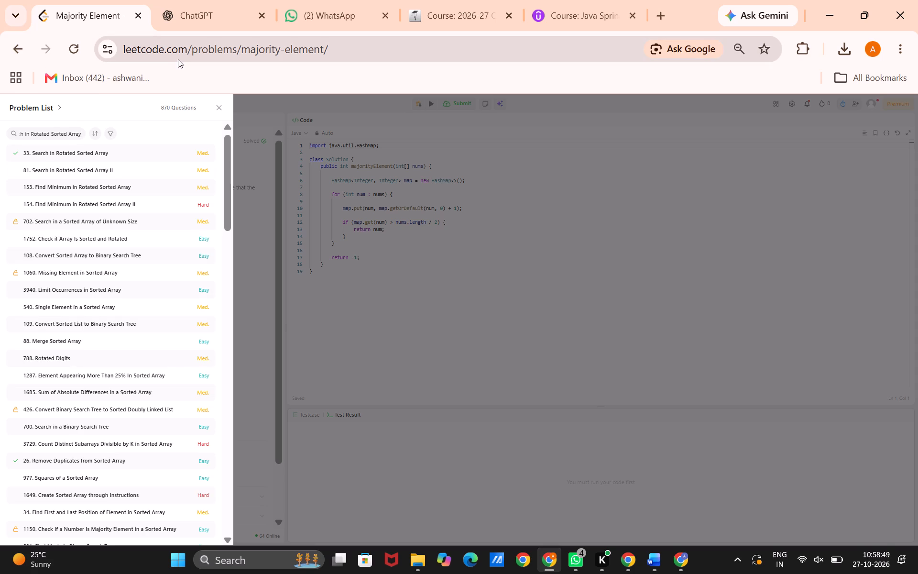
Switch to the Binary Search document in Word and look through all its pages, from the header to the conclusion.
{"action": "left_click", "coordinate": [654, 563]}
{"action": "left_click", "coordinate": [710, 503]}
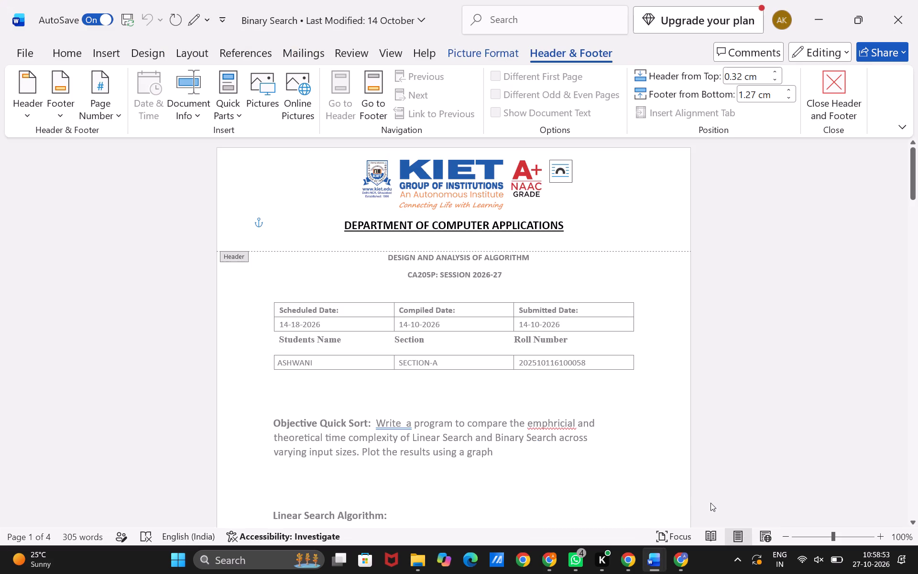
{"action": "scroll", "coordinate": [586, 415], "scroll_direction": "down", "scroll_amount": 4}
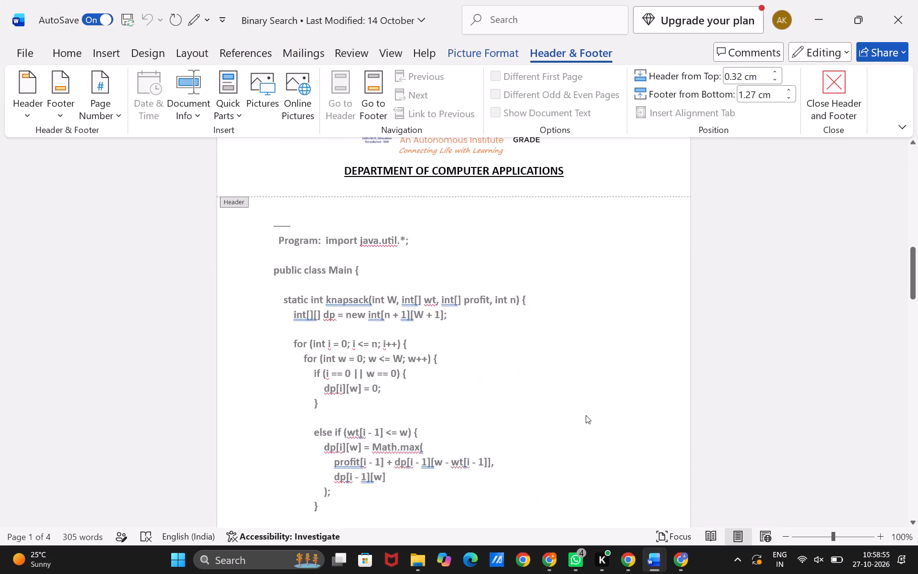
{"action": "scroll", "coordinate": [586, 415], "scroll_direction": "down", "scroll_amount": 4}
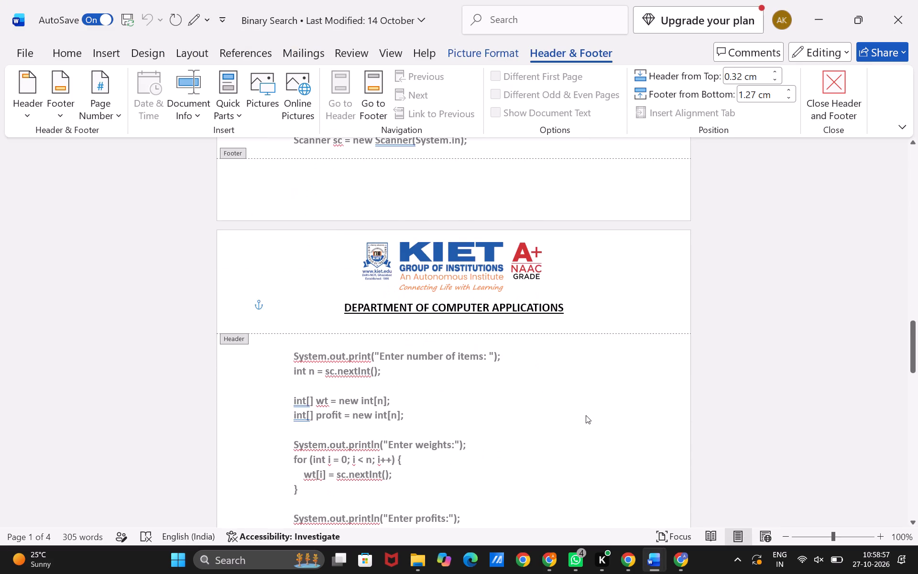
{"action": "scroll", "coordinate": [586, 415], "scroll_direction": "down", "scroll_amount": 4}
{"action": "scroll", "coordinate": [586, 415], "scroll_direction": "up", "scroll_amount": 1}
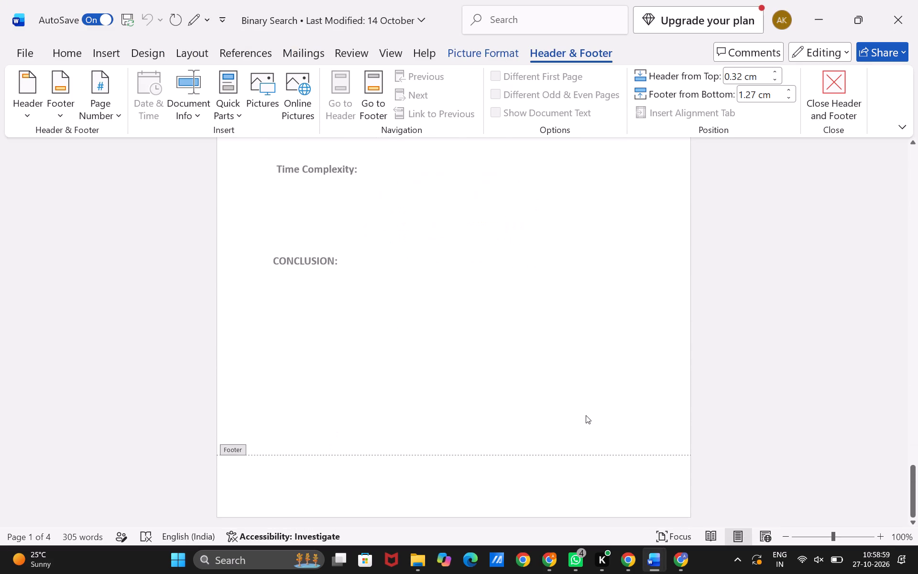
{"action": "scroll", "coordinate": [586, 415], "scroll_direction": "up", "scroll_amount": 6}
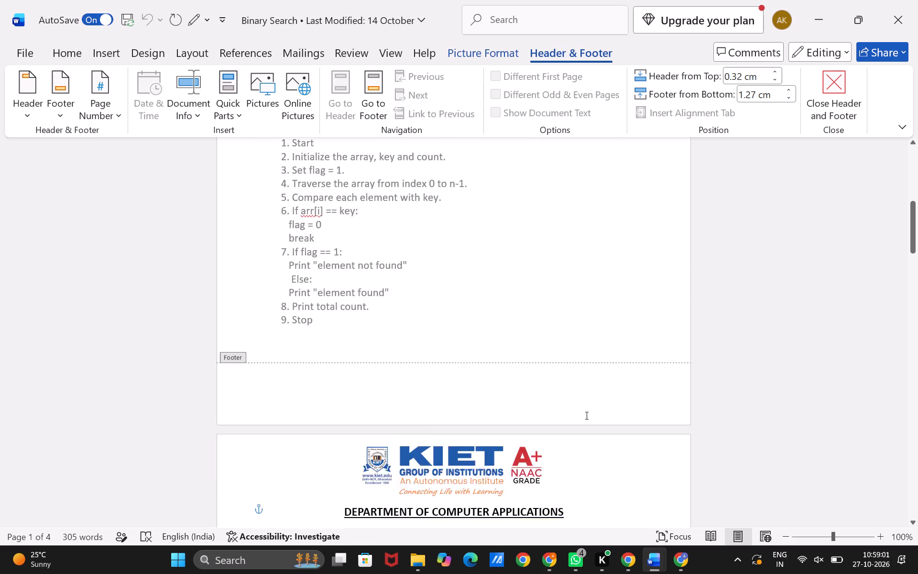
{"action": "scroll", "coordinate": [586, 415], "scroll_direction": "up", "scroll_amount": 7}
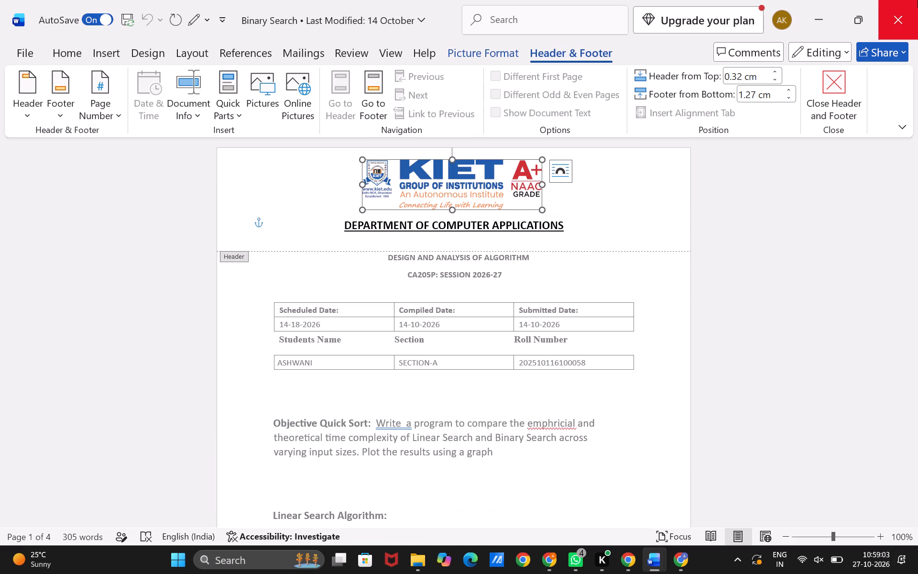
Close the Binary Search document.
{"action": "left_click", "coordinate": [917, 0]}
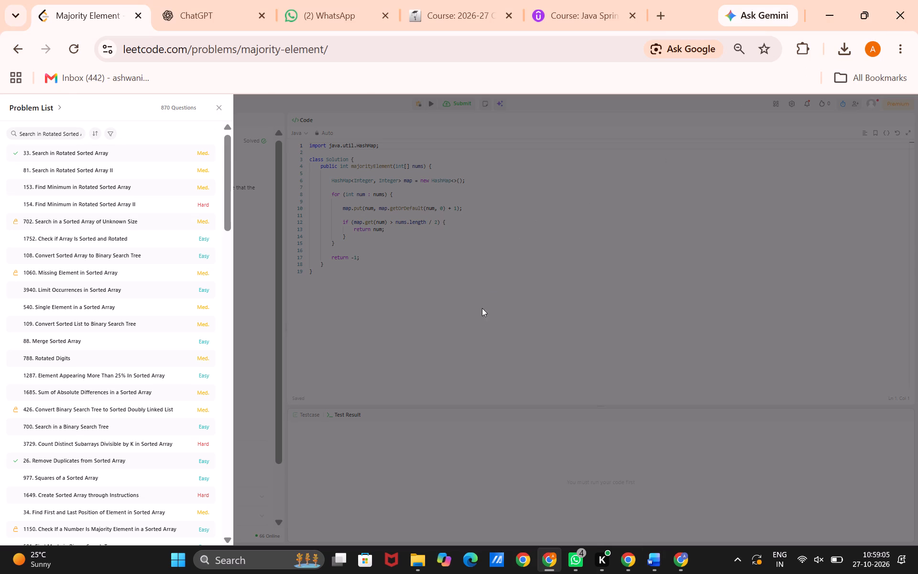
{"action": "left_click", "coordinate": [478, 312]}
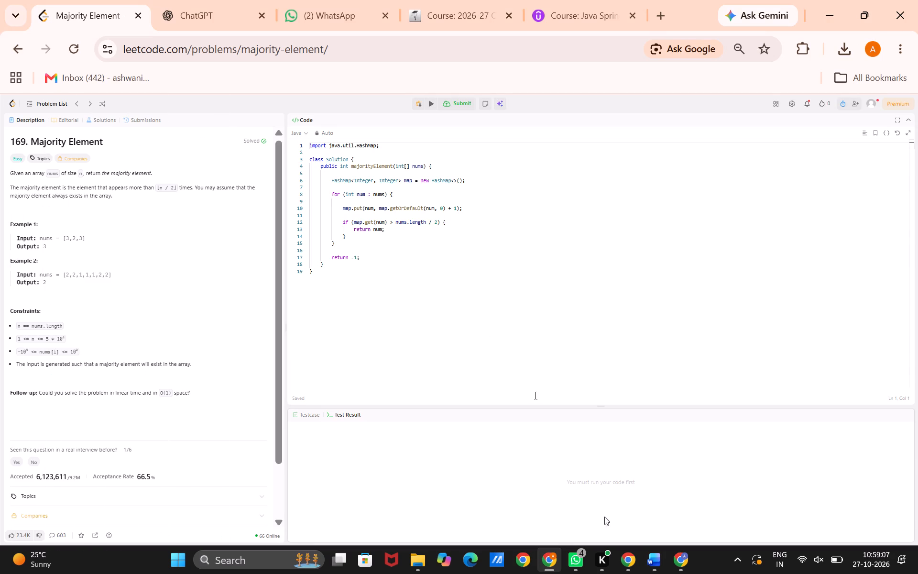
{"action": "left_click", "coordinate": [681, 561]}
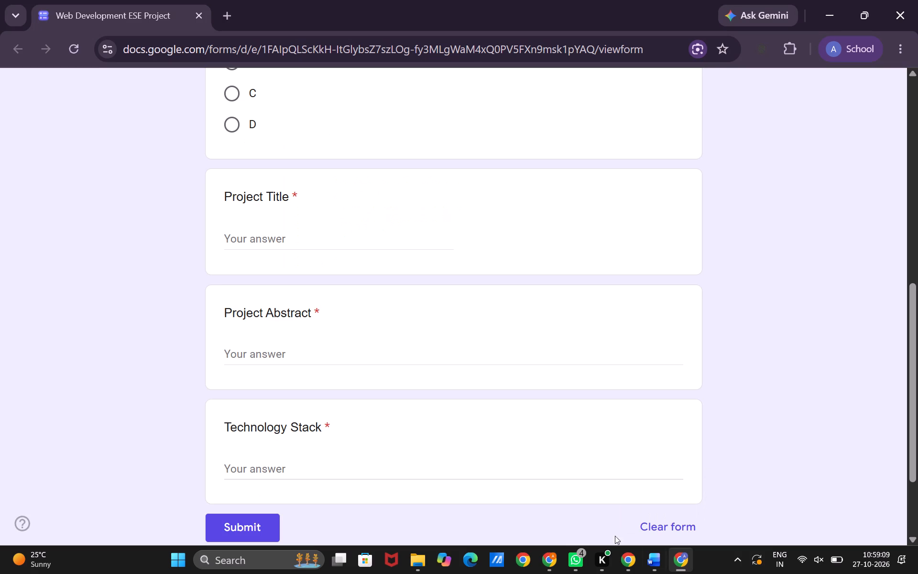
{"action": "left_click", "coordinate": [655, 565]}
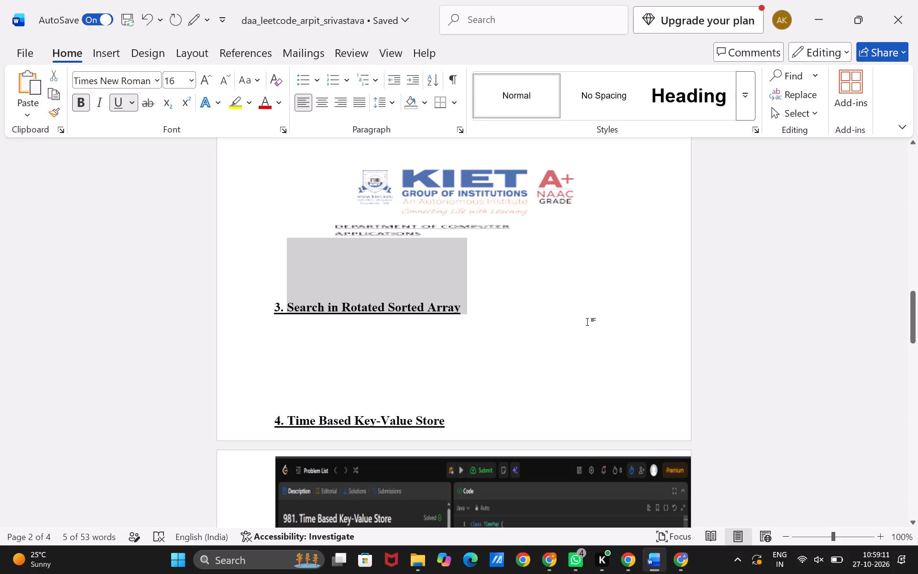
Switch to Chrome and open the downloaded DAA LeetCode report from the recent download history.
{"action": "left_click", "coordinate": [546, 560]}
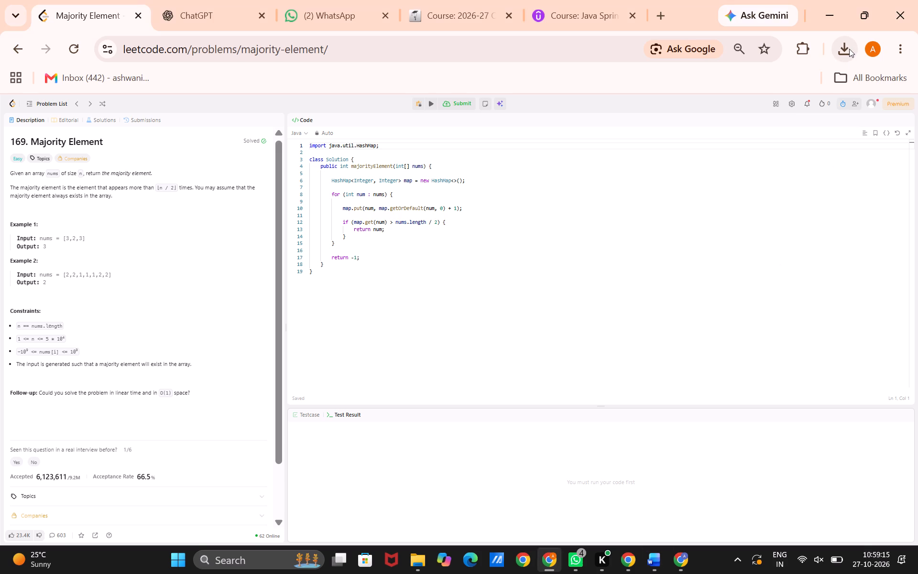
{"action": "left_click", "coordinate": [849, 49]}
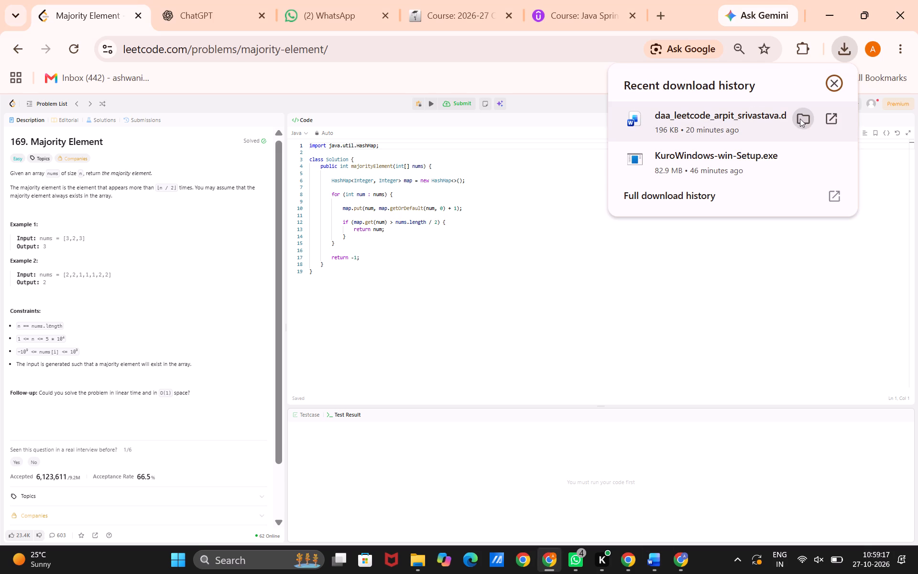
{"action": "double_click", "coordinate": [764, 119]}
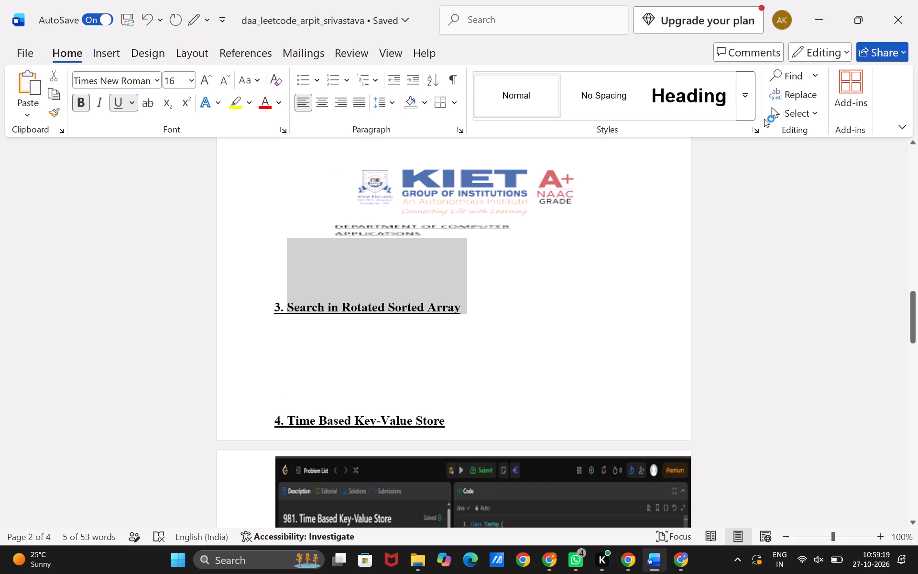
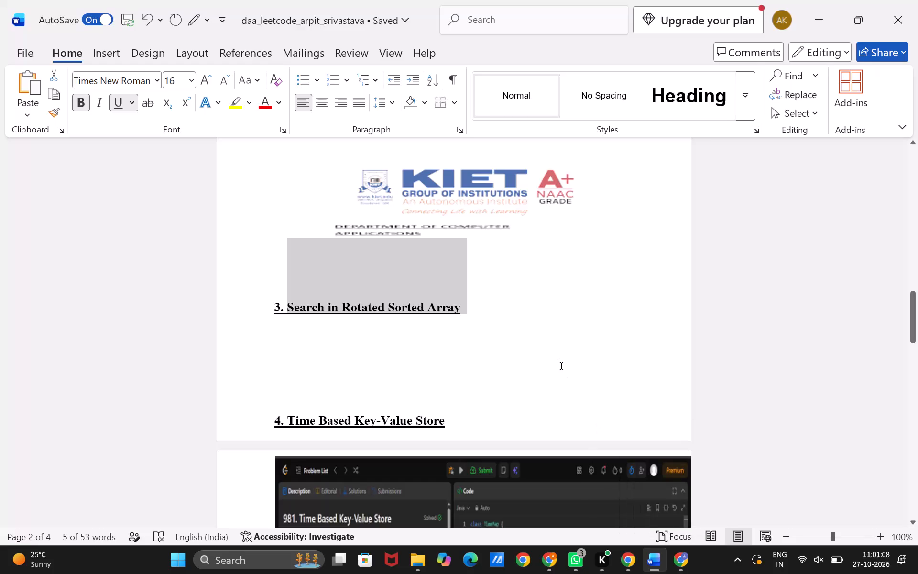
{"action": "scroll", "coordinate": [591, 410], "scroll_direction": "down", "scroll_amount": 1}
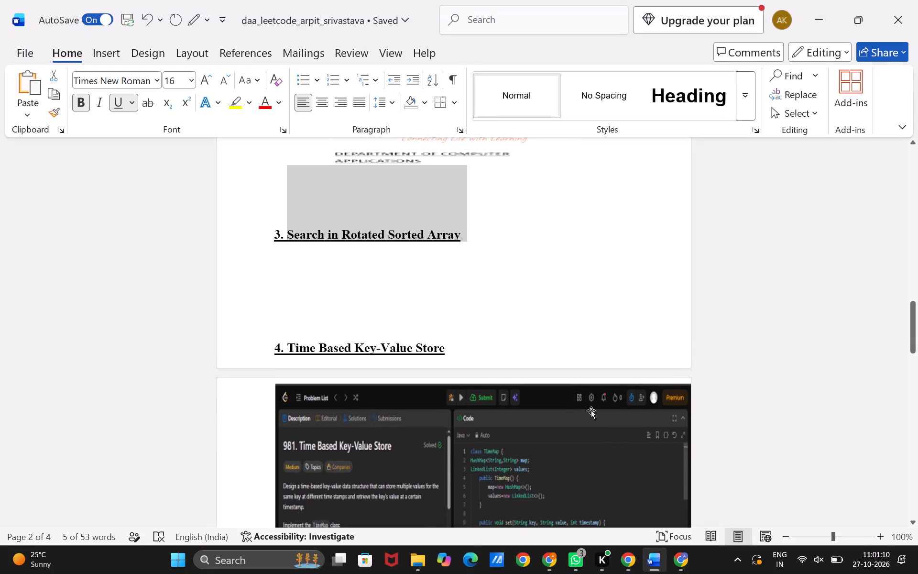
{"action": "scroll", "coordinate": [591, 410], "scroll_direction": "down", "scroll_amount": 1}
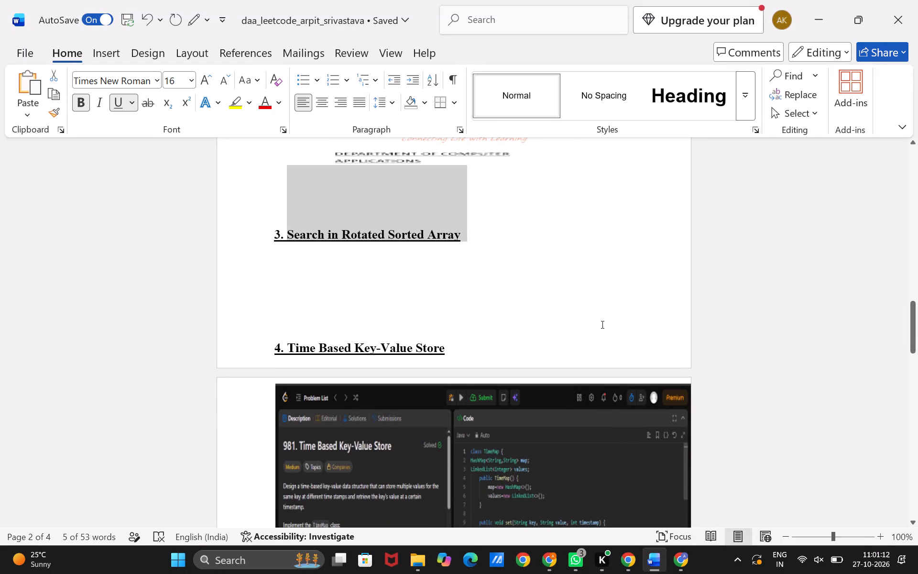